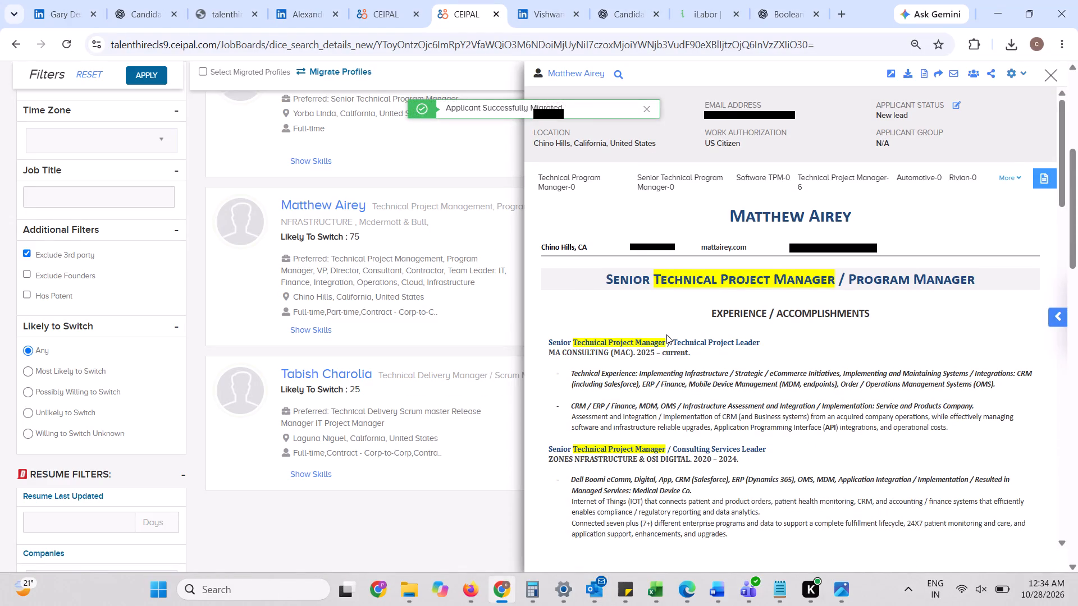
Copy the candidate's name from the heading of the open Chino Hills resume and look it up in LinkedIn's search.
left_click(636, 231)
scroll(636, 231, "up", 4)
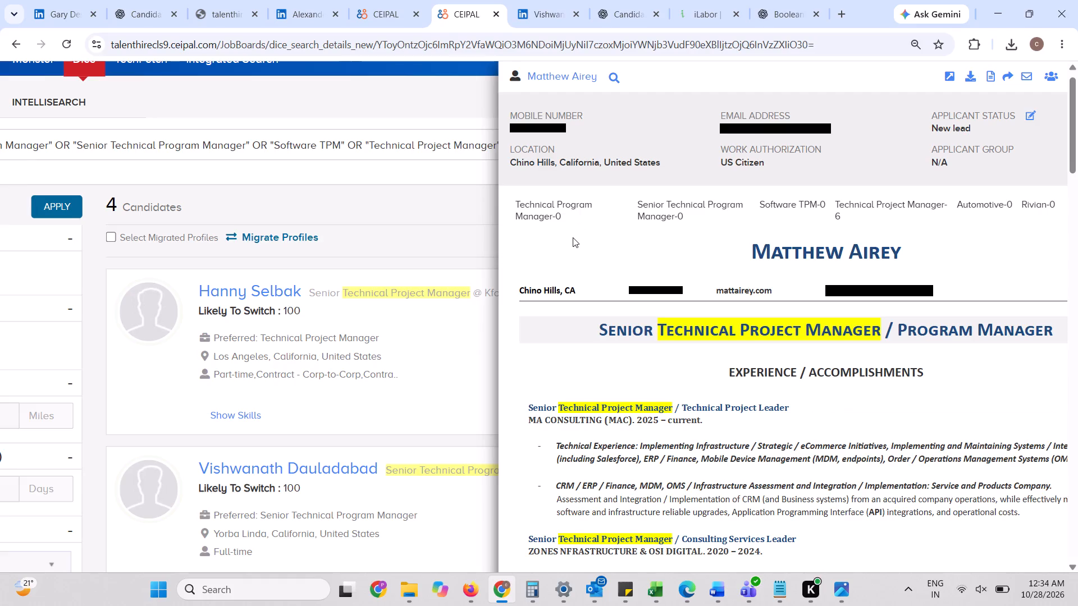
scroll(573, 237, "down", 3)
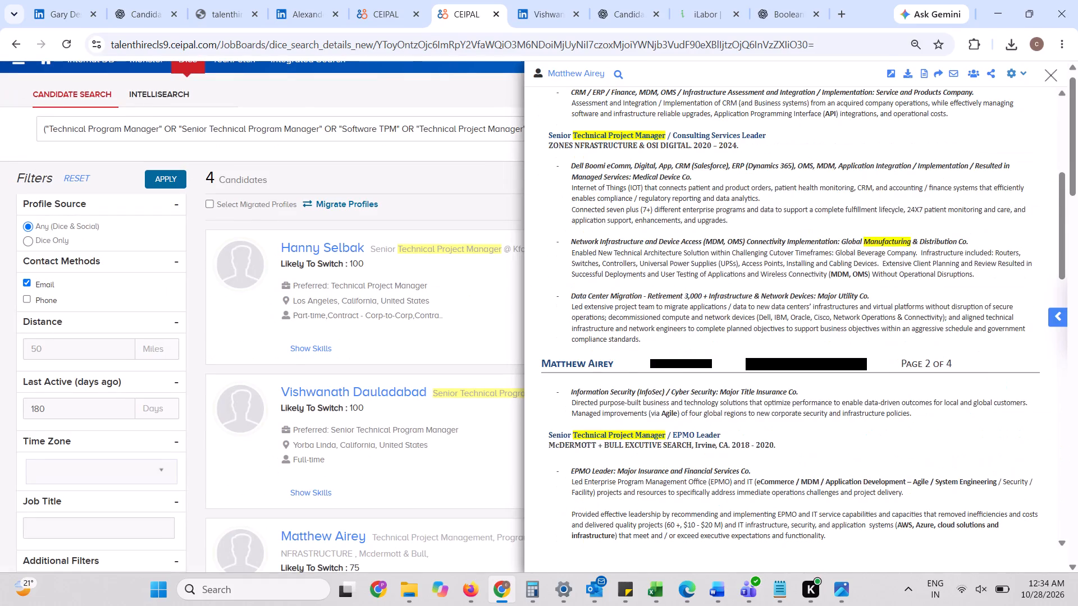
scroll(573, 237, "right", 1)
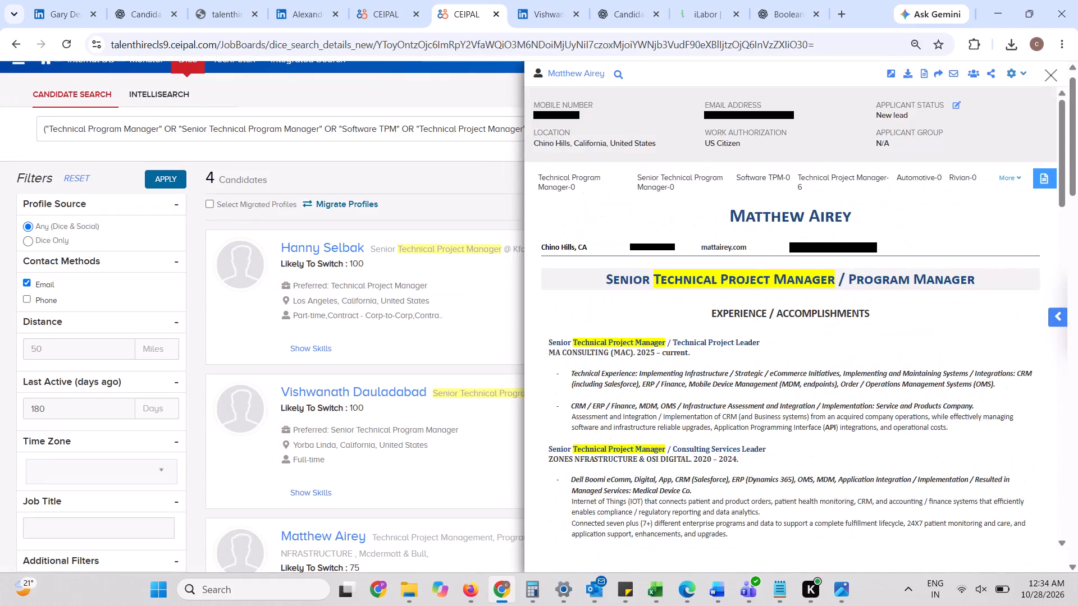
left_click_drag(728, 213, 859, 233)
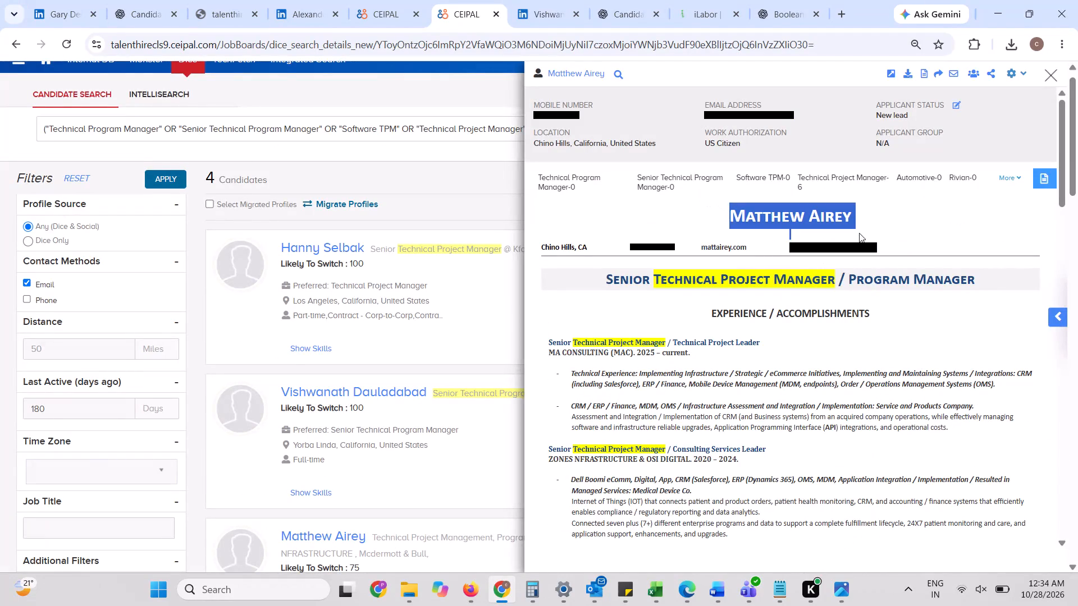
left_click_drag(859, 233, 859, 226)
key("ctrl+c")
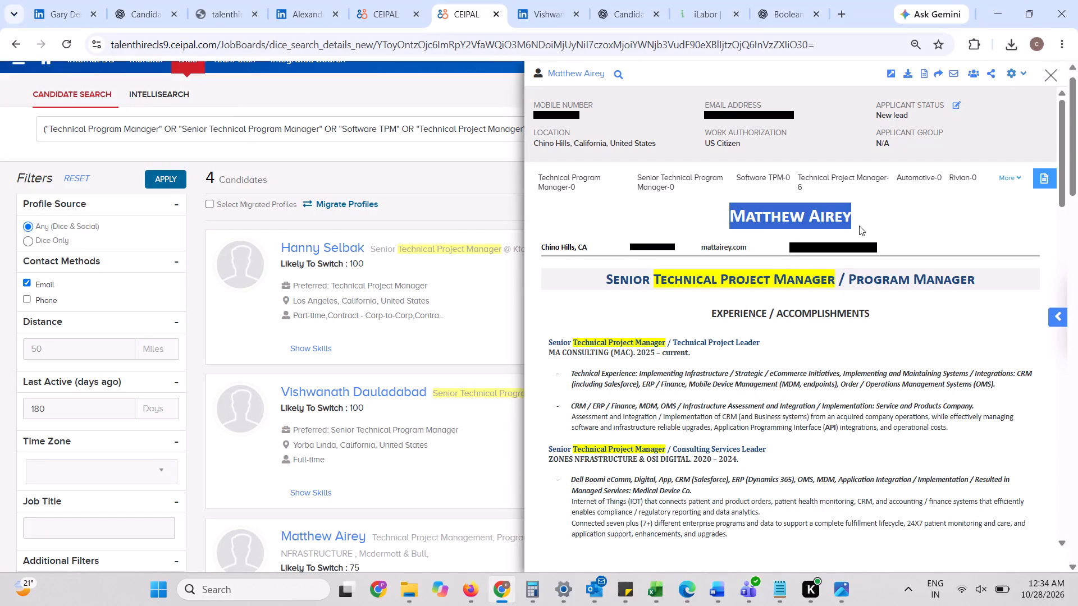
left_click(549, 0)
left_click(307, 78)
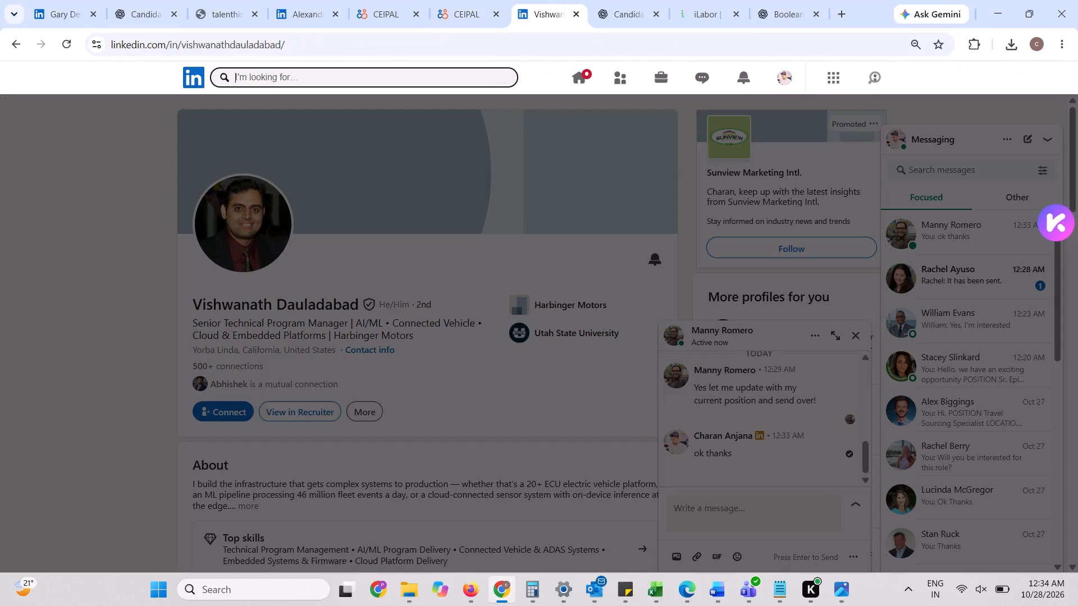
key("ctrl+v")
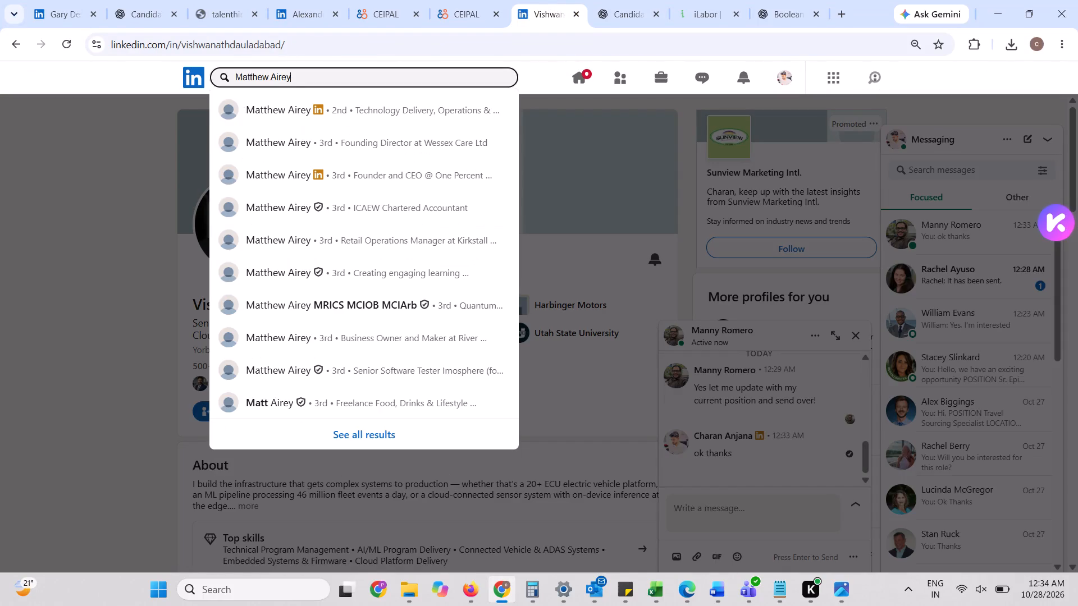
Open the suggested 2nd-degree profile with the Technology Delivery, Operations headline and examine its location and work experience against the candidate's resume.
left_click(318, 115)
left_click(121, 360)
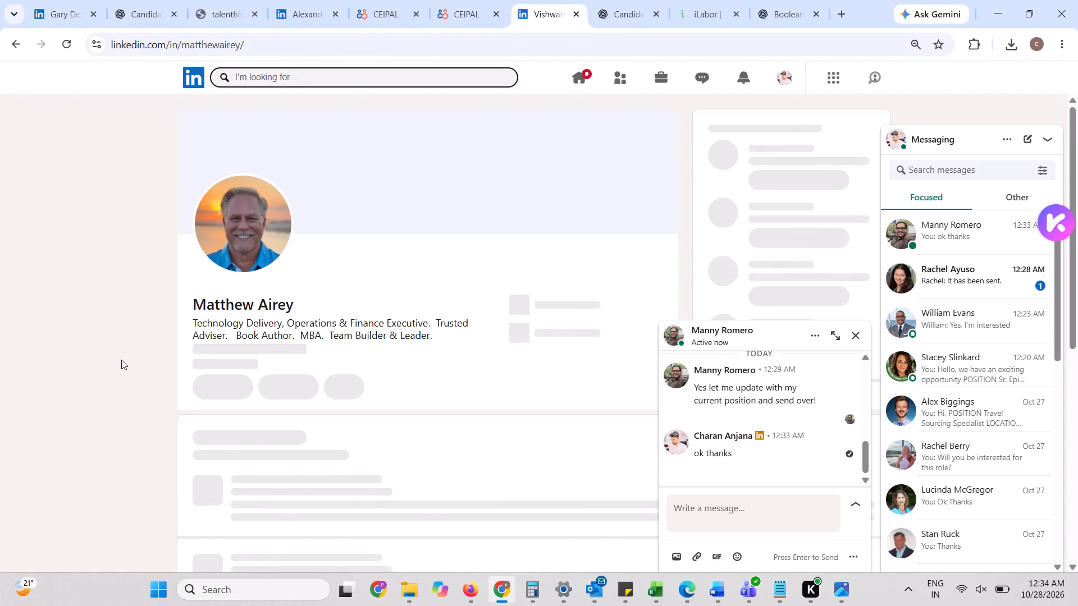
scroll(121, 360, "down", 1)
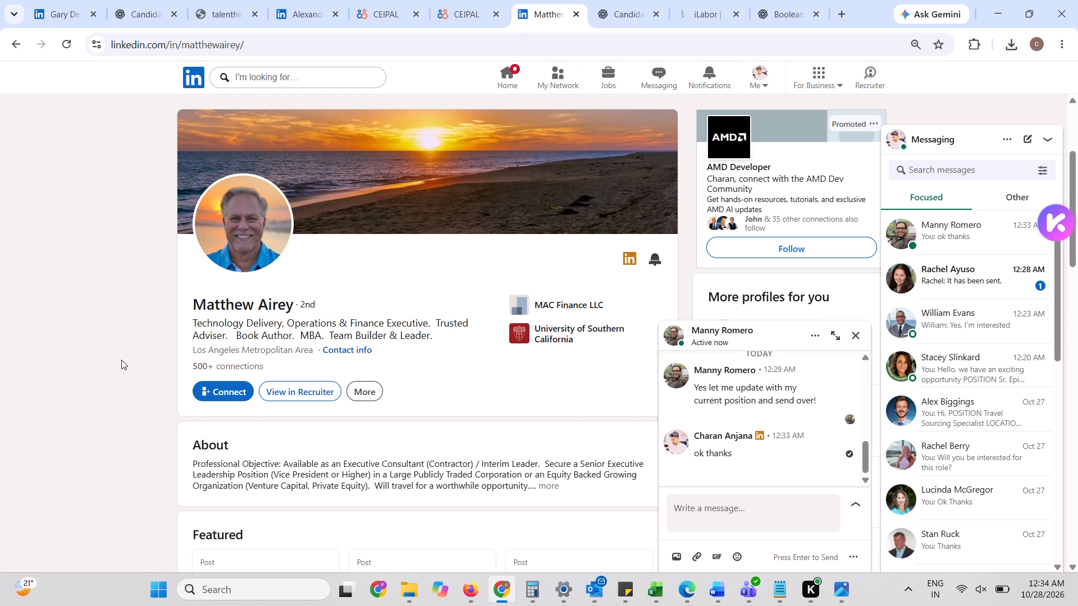
scroll(121, 360, "down", 3)
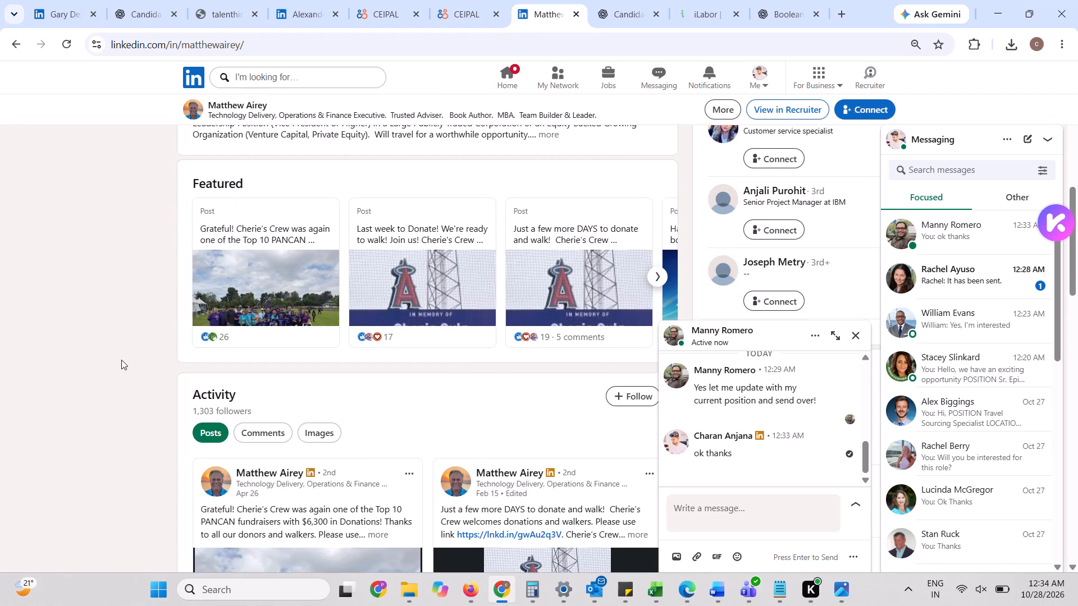
scroll(121, 360, "down", 6)
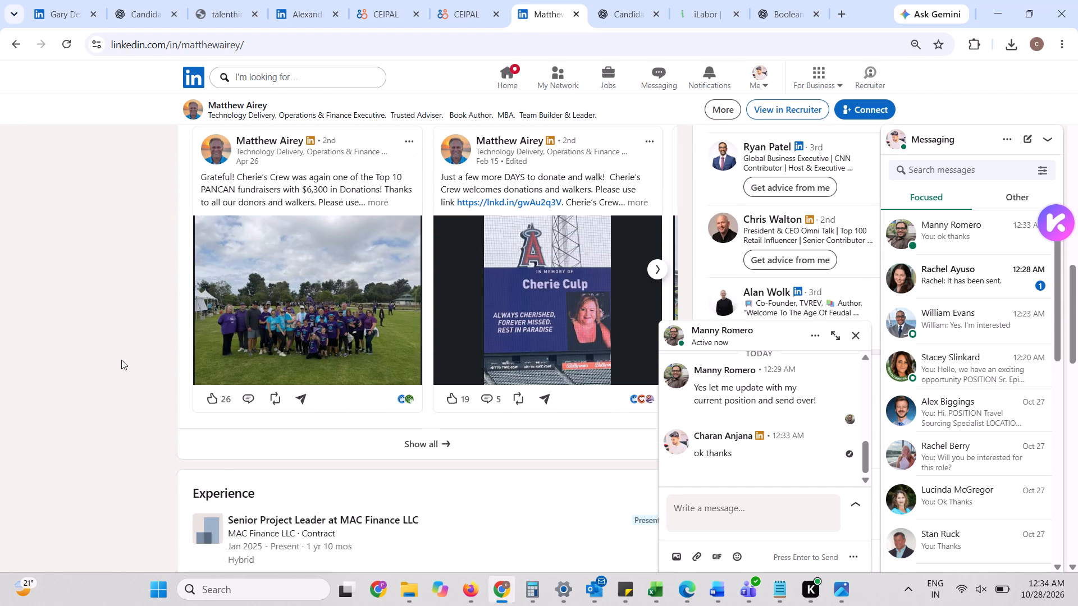
scroll(121, 360, "down", 3)
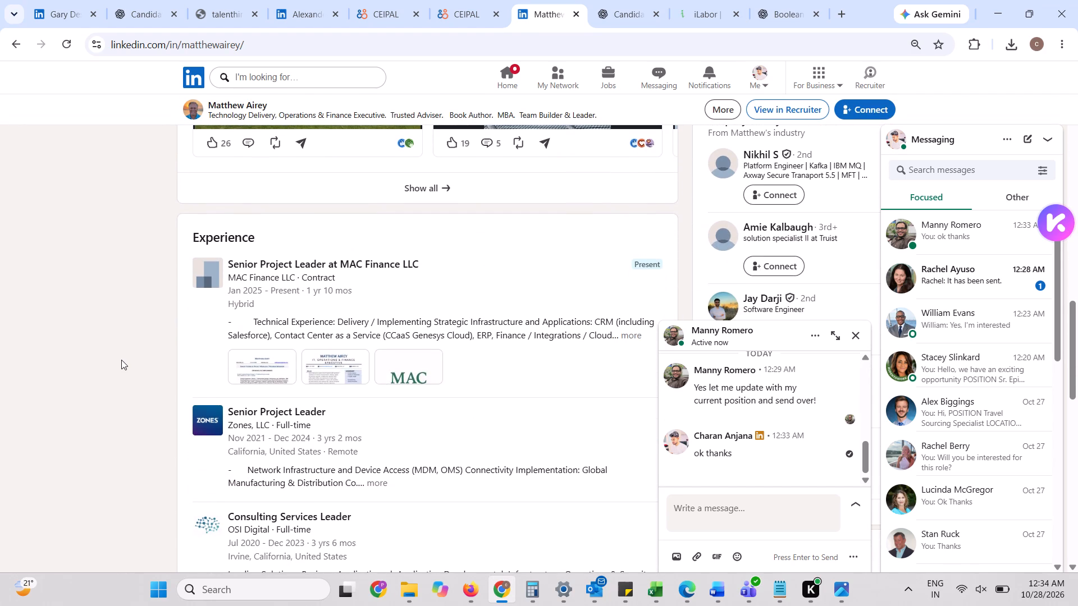
scroll(121, 360, "down", 1)
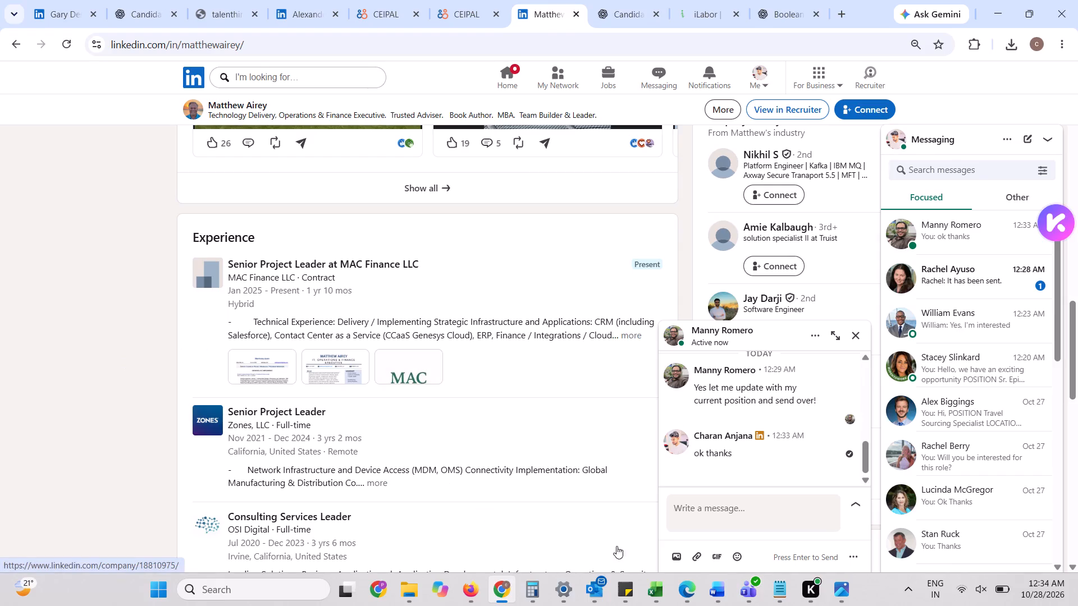
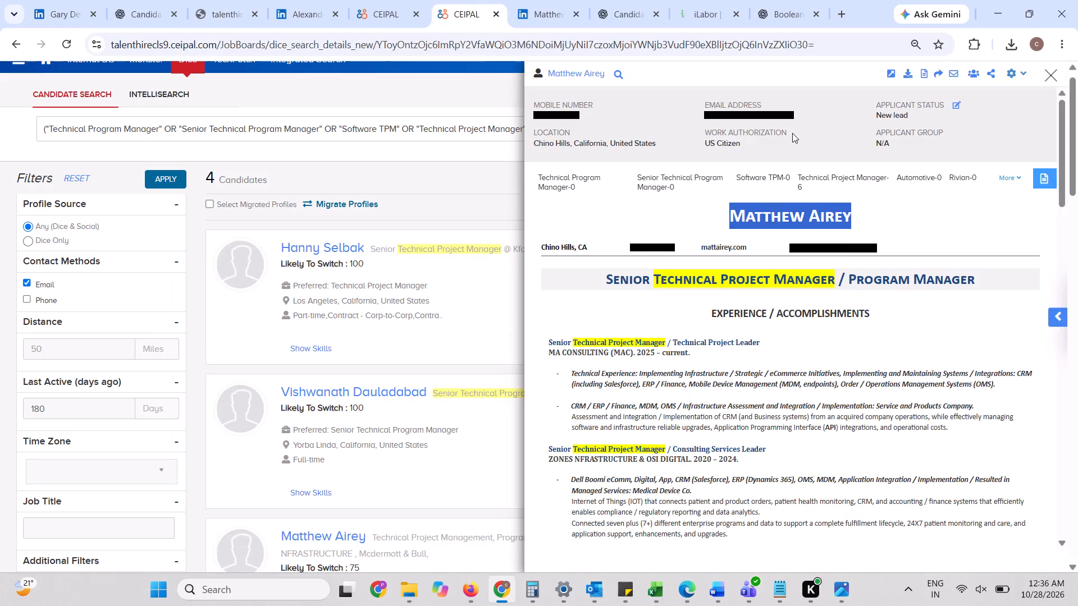
Copy the candidate's email address from the contact line beneath the name in the open Chino Hills resume.
right_click(801, 247)
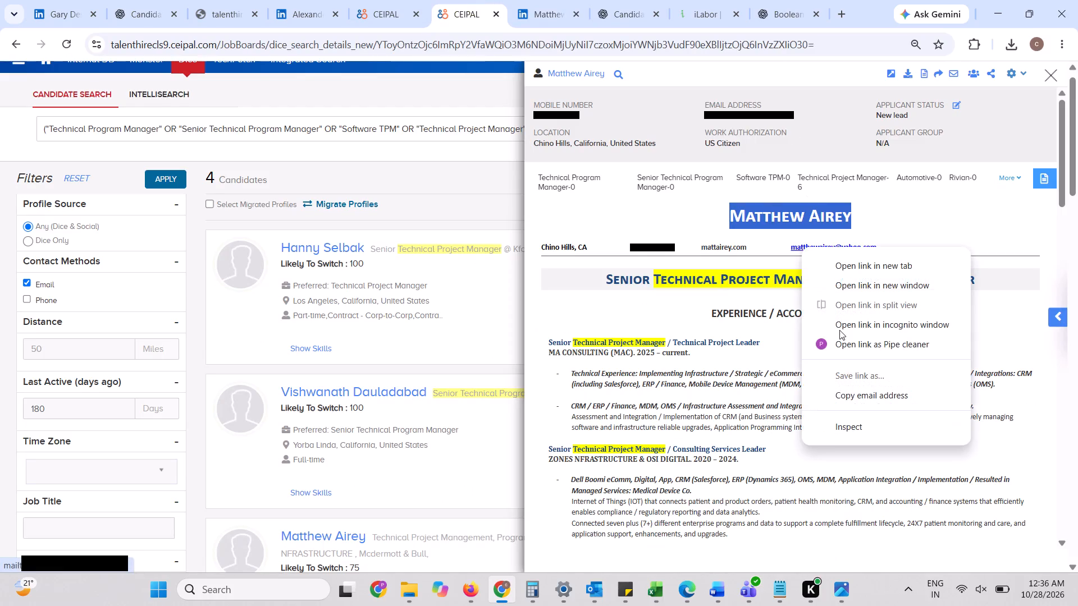
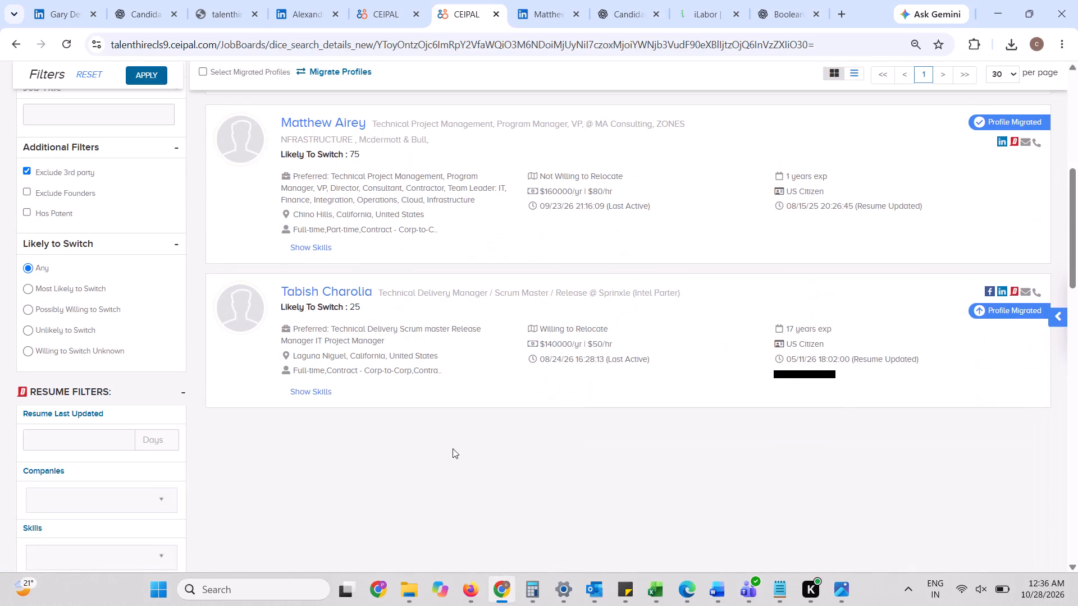
Open the quick view of the Laguna Niguel Technical Delivery Manager candidate and copy the candidate's email address.
left_click(689, 292)
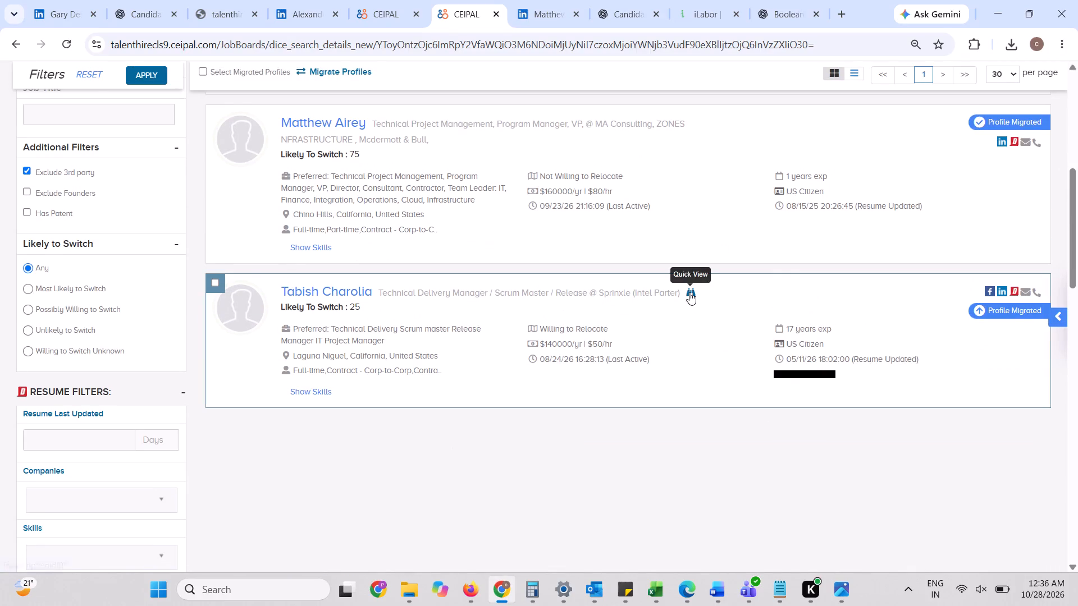
scroll(553, 365, "down", 1)
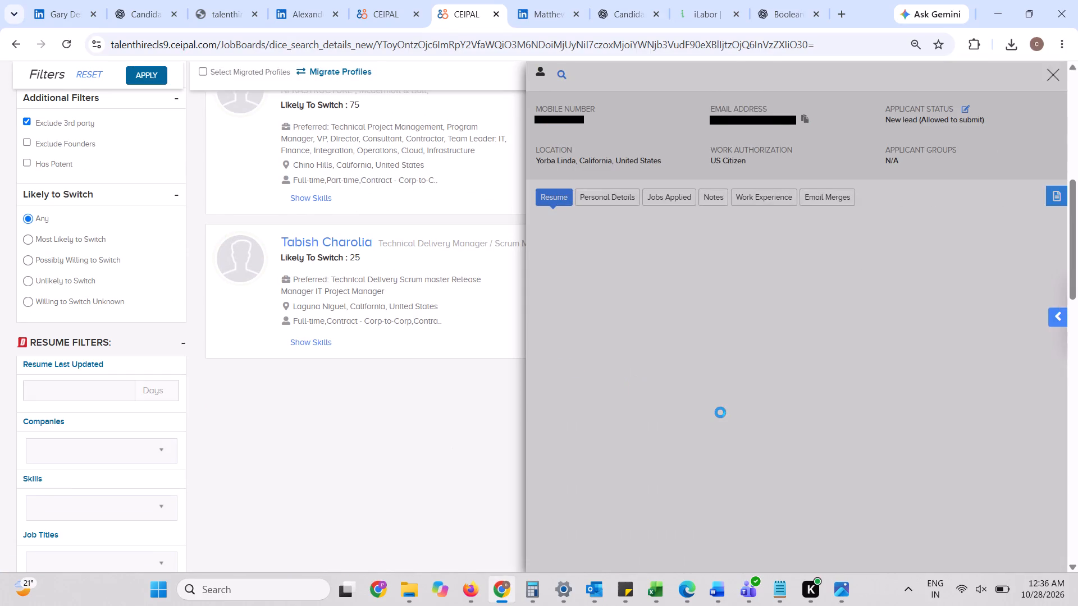
left_click(803, 118)
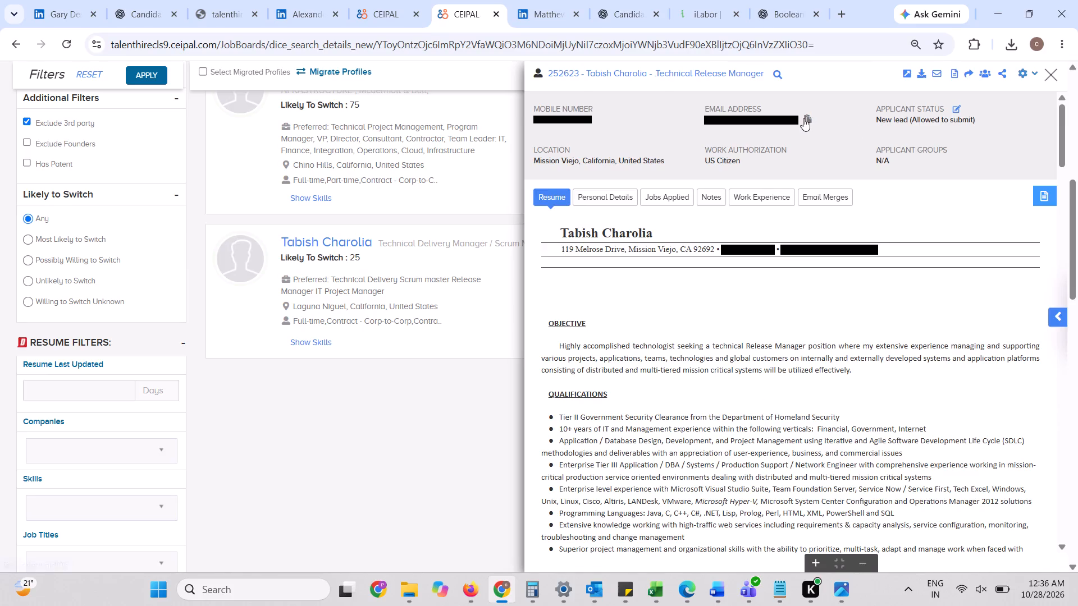
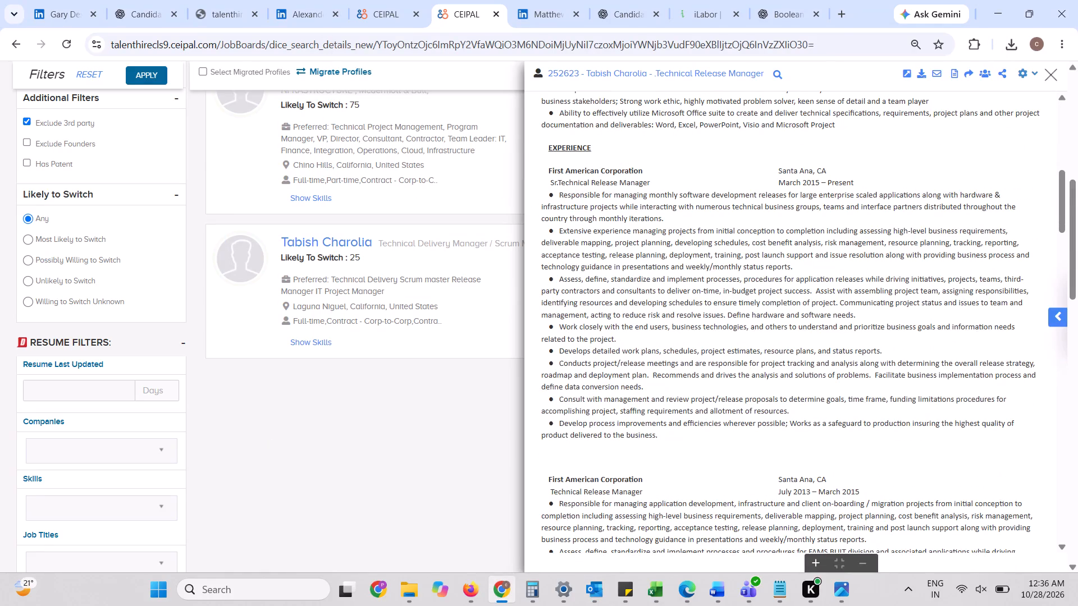
Look through the First American Corporation experience in the Laguna Niguel candidate's resume and close the profile.
scroll(679, 274, "down", 3)
left_click(1049, 79)
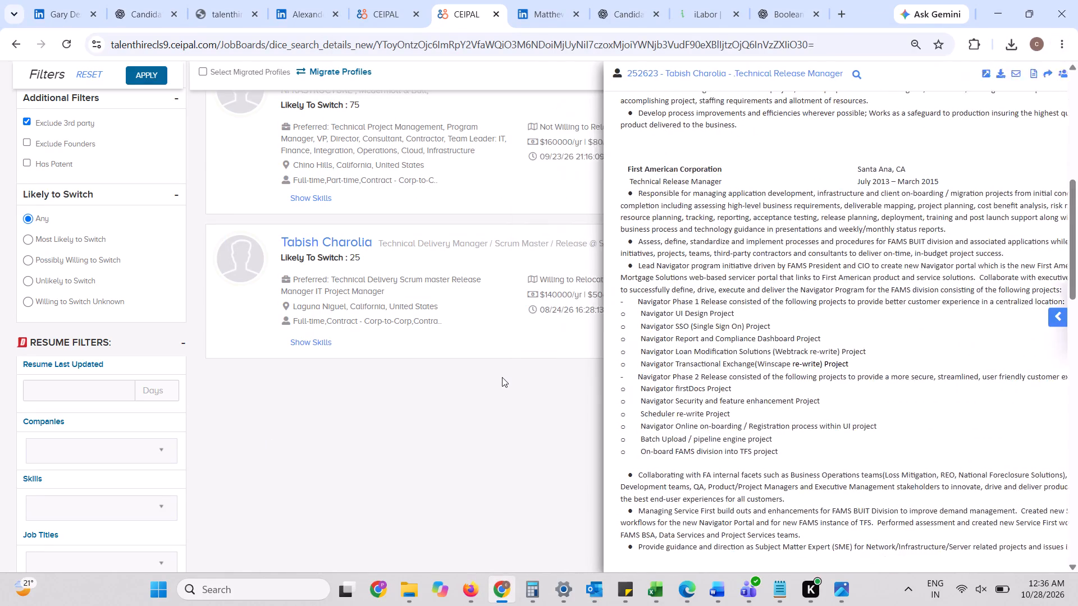
Open the migrated profile of the Yorba Linda Senior Technical Program Manager candidate and copy the email address.
scroll(502, 377, "up", 2)
scroll(454, 268, "up", 2)
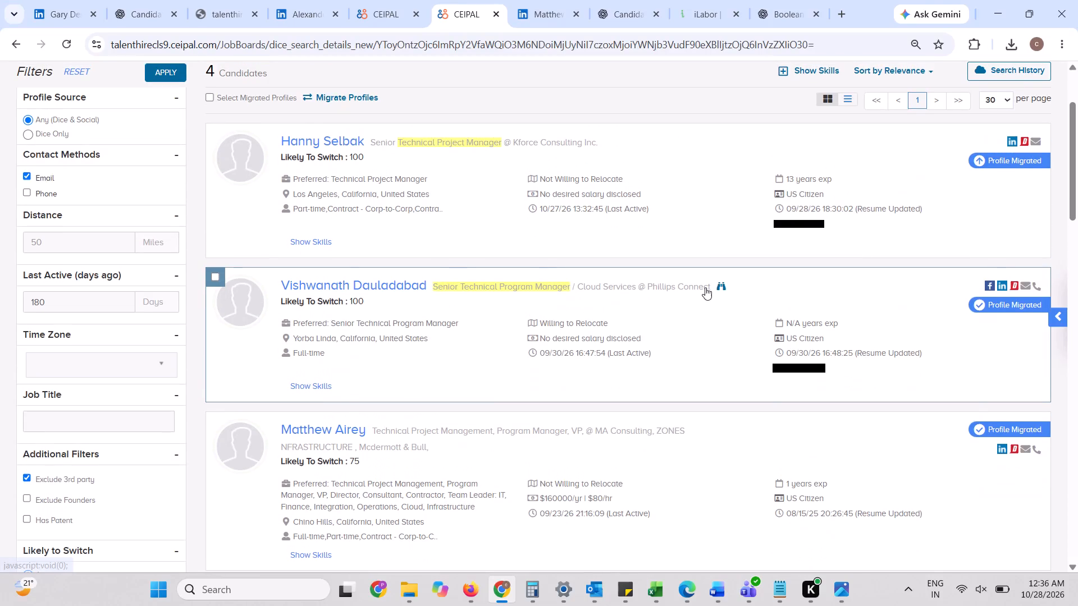
left_click(710, 288)
left_click(844, 365)
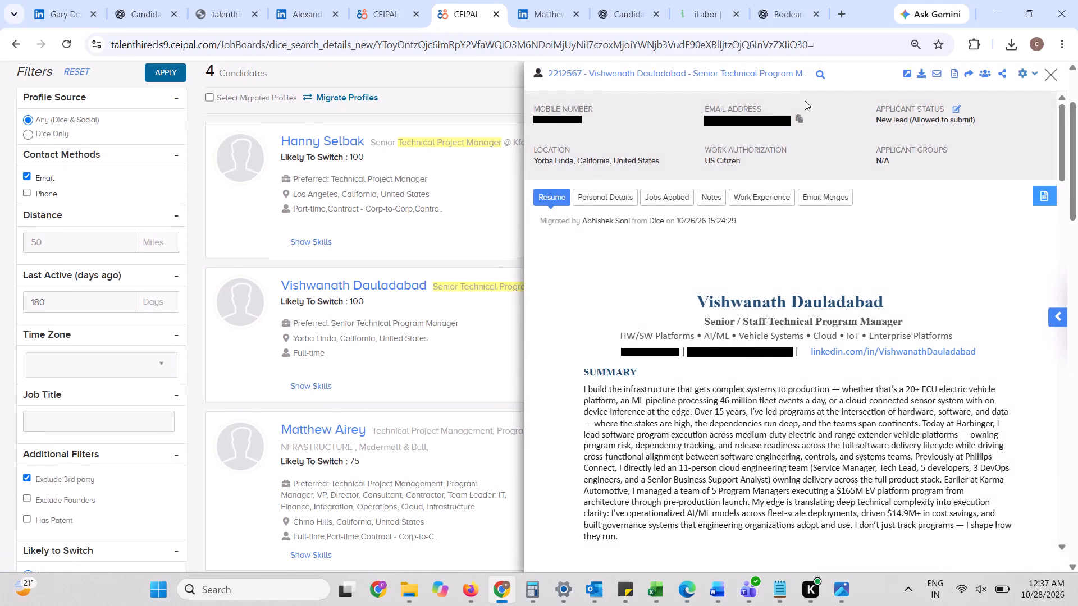
left_click(800, 117)
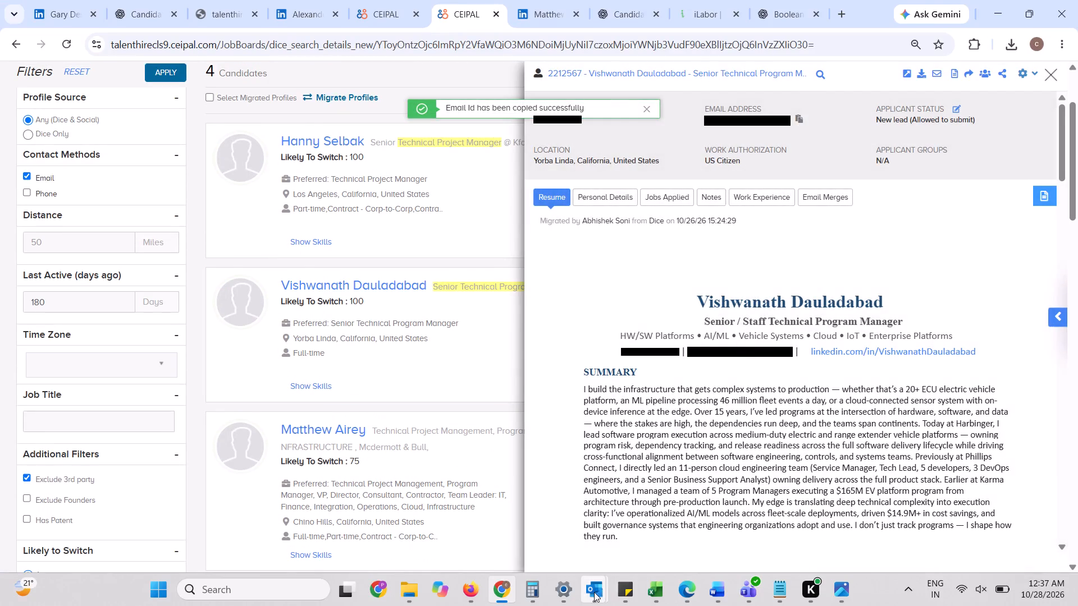
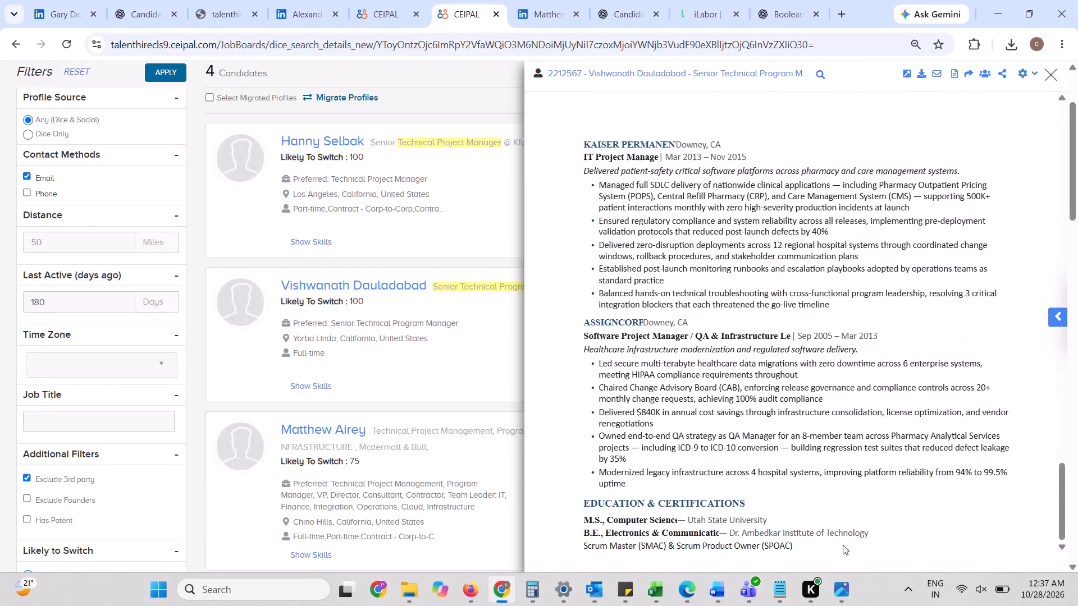
Copy the Yorba Linda candidate's resume text through the Education & Certifications section and submit it in the ChatGPT Boolean search conversation.
left_click_drag(843, 545, 792, 542)
key("ctrl+c")
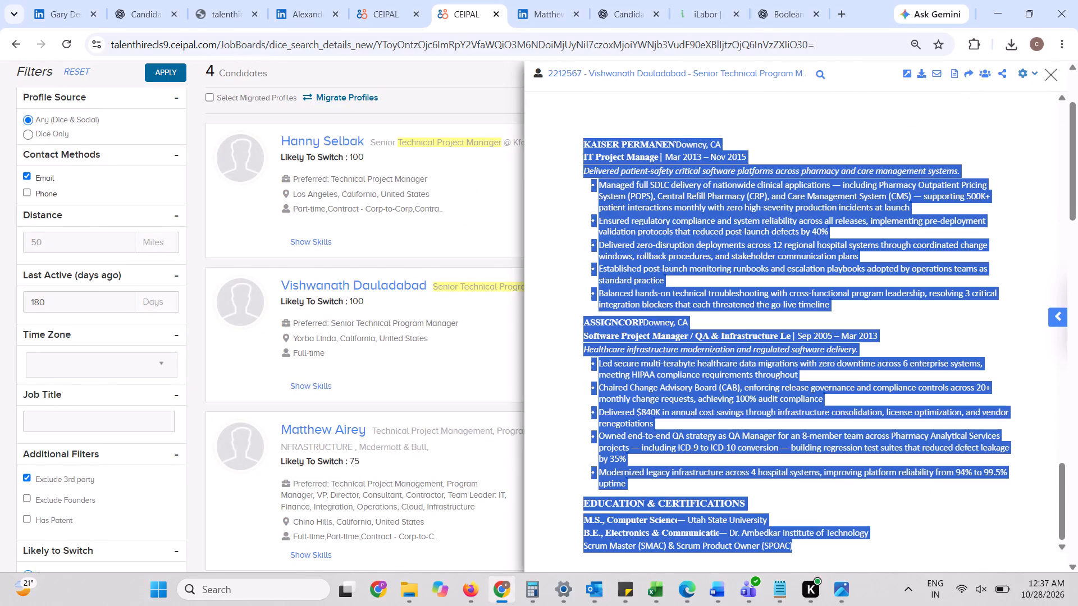
left_click(815, 0)
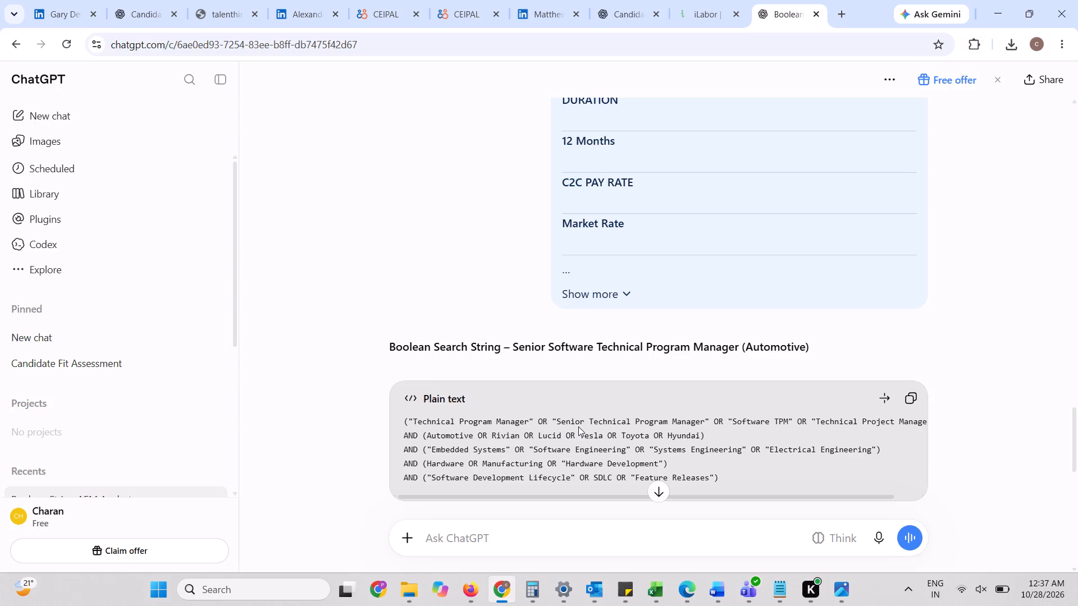
left_click(475, 531)
key("ctrl+v")
key("Return")
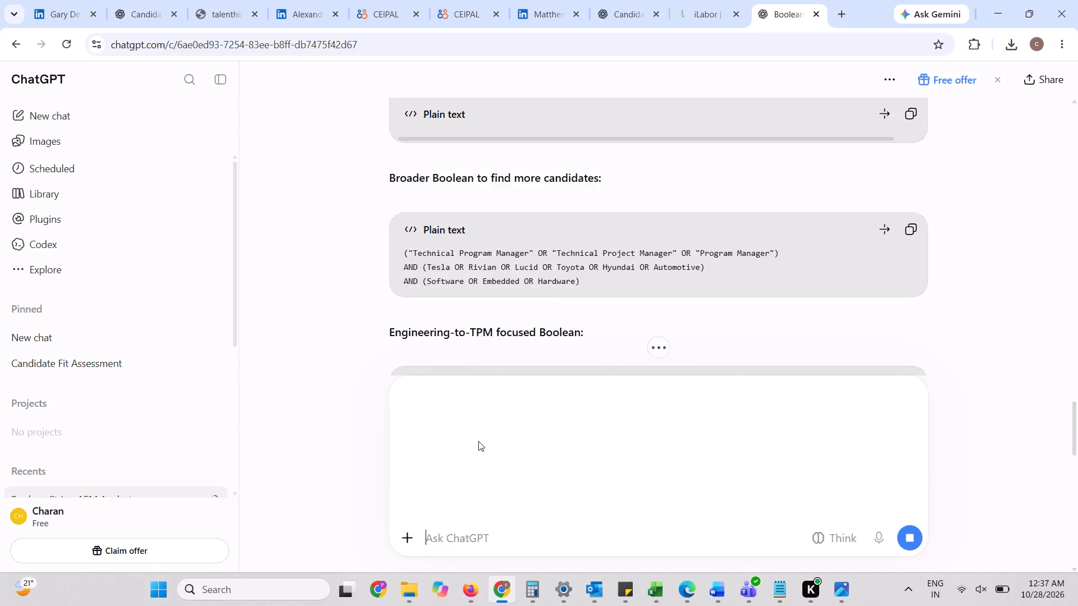
Check ChatGPT's fit assessment for the most recently submitted Senior / Staff Technical Program Manager resume.
scroll(449, 410, "down", 2)
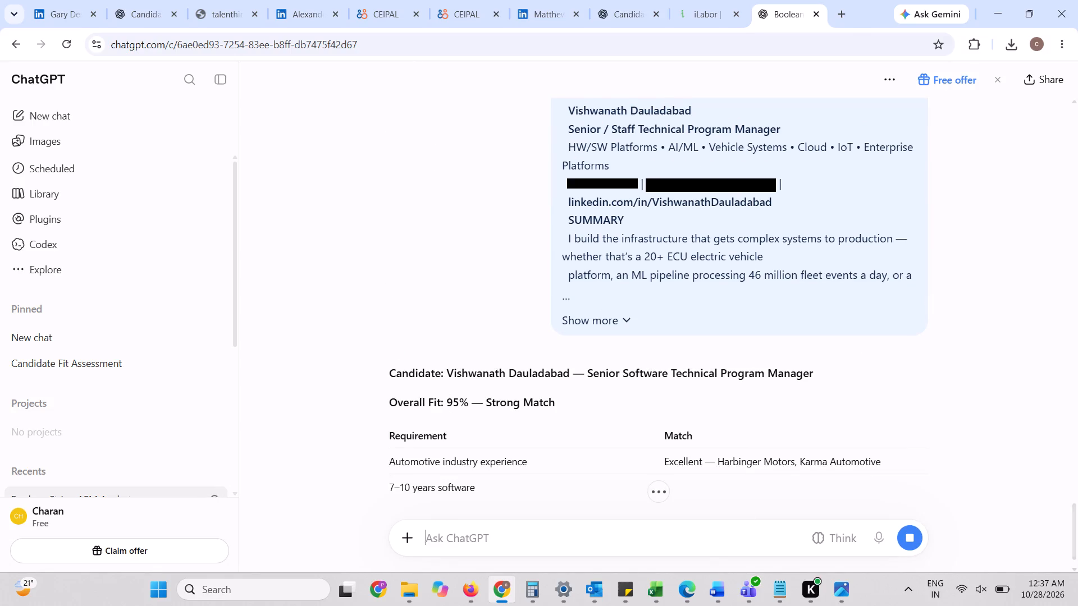
Switch back to CEIPAL and return to the name heading of the open Yorba Linda candidate's resume.
left_click(449, 0)
scroll(601, 241, "up", 11)
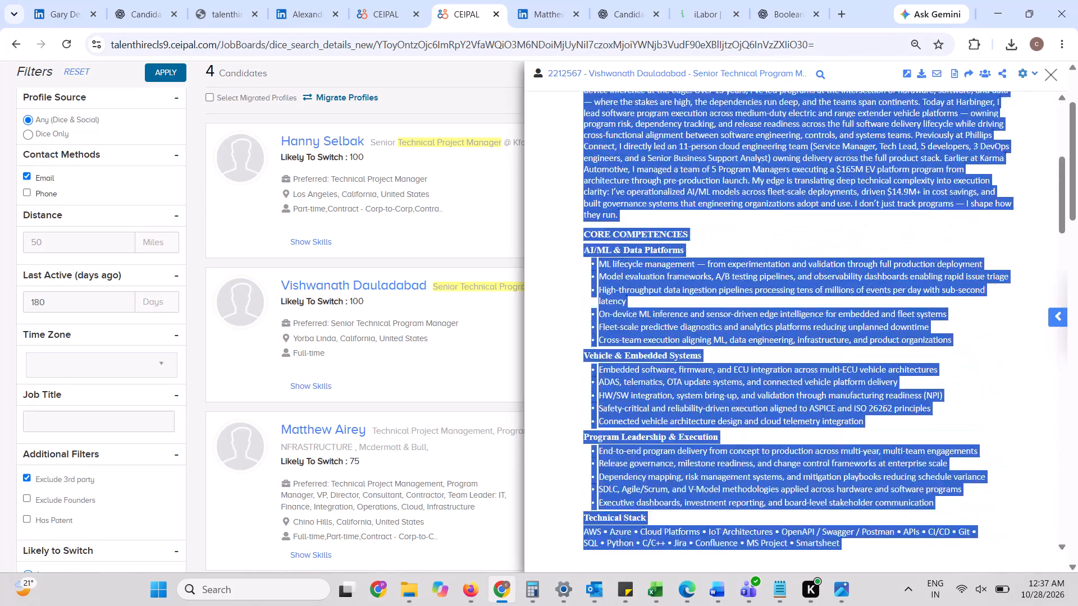
scroll(601, 241, "up", 8)
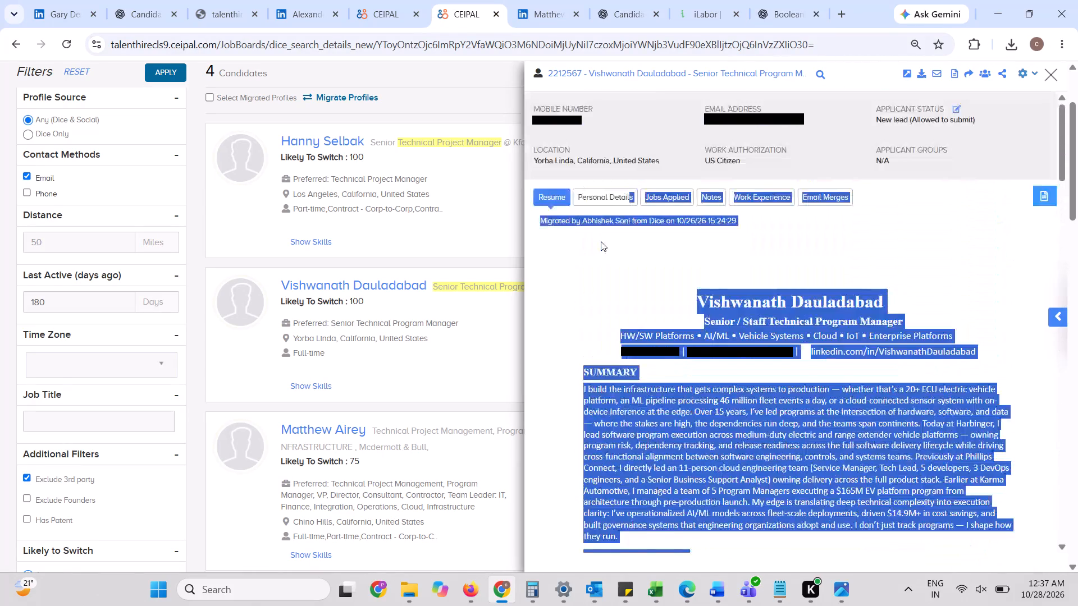
left_click(601, 241)
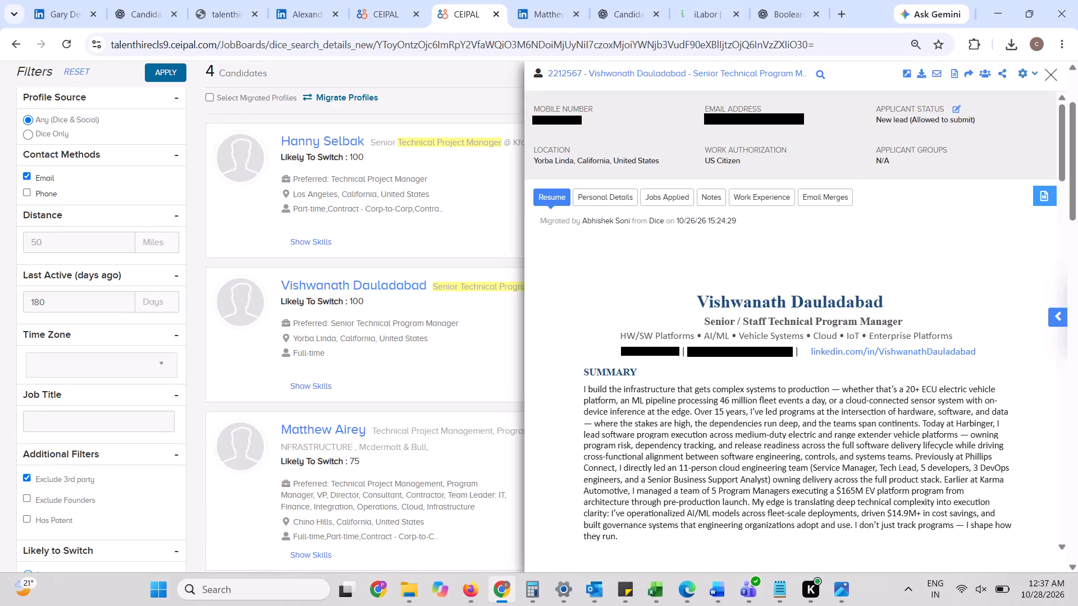
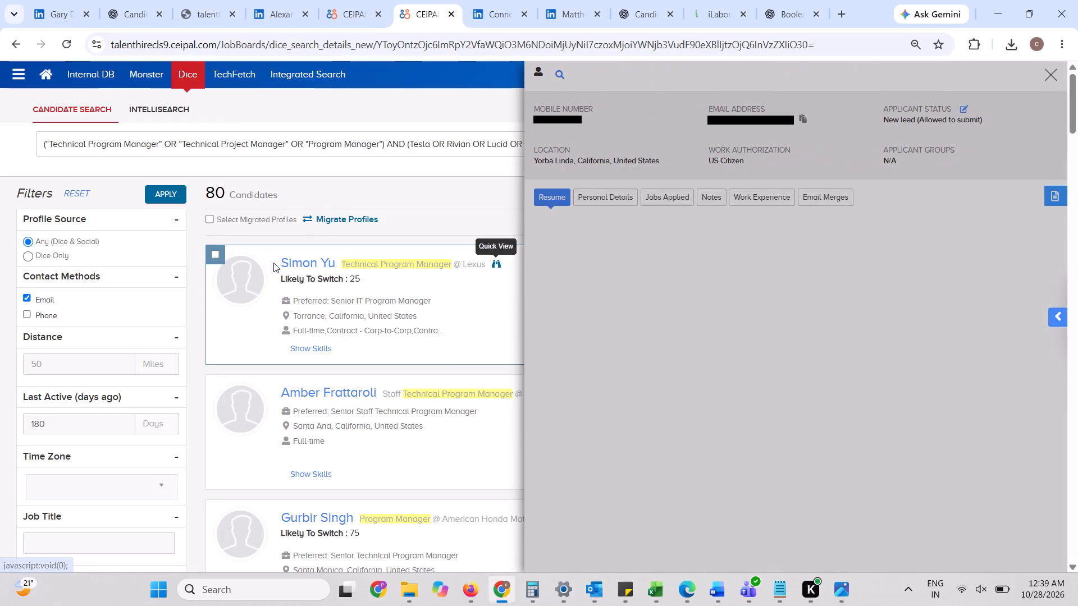
Copy the Torrance candidate's name and "Technical Program Manager @ Lexus" title from the Dice results into LinkedIn's people search.
left_click_drag(273, 263, 484, 262)
key("ctrl+c")
key("ctrl+c")
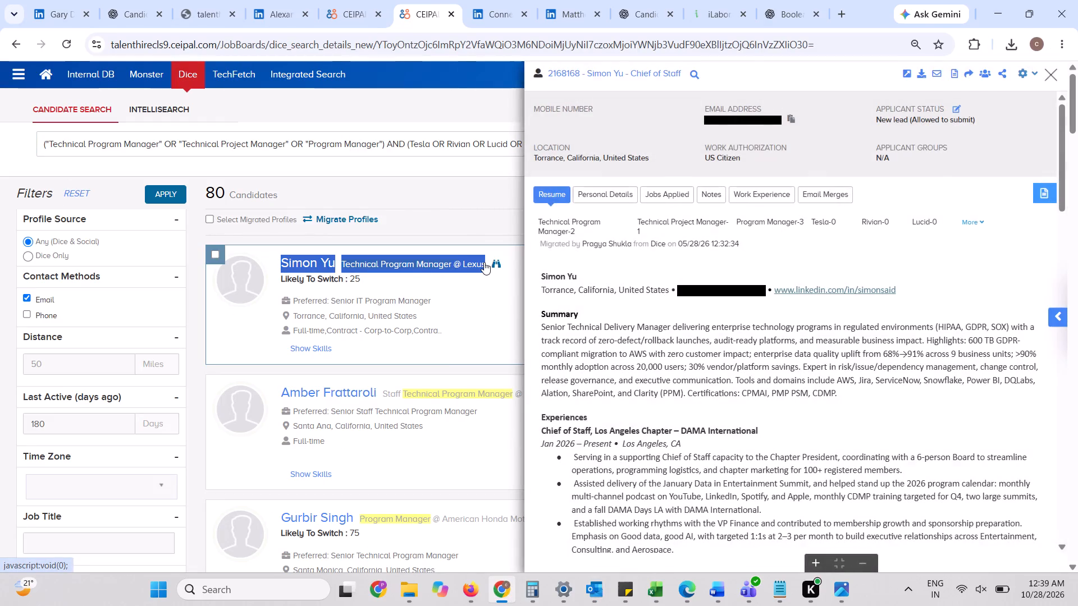
left_click(518, 0)
left_click(364, 70)
key("ctrl+v")
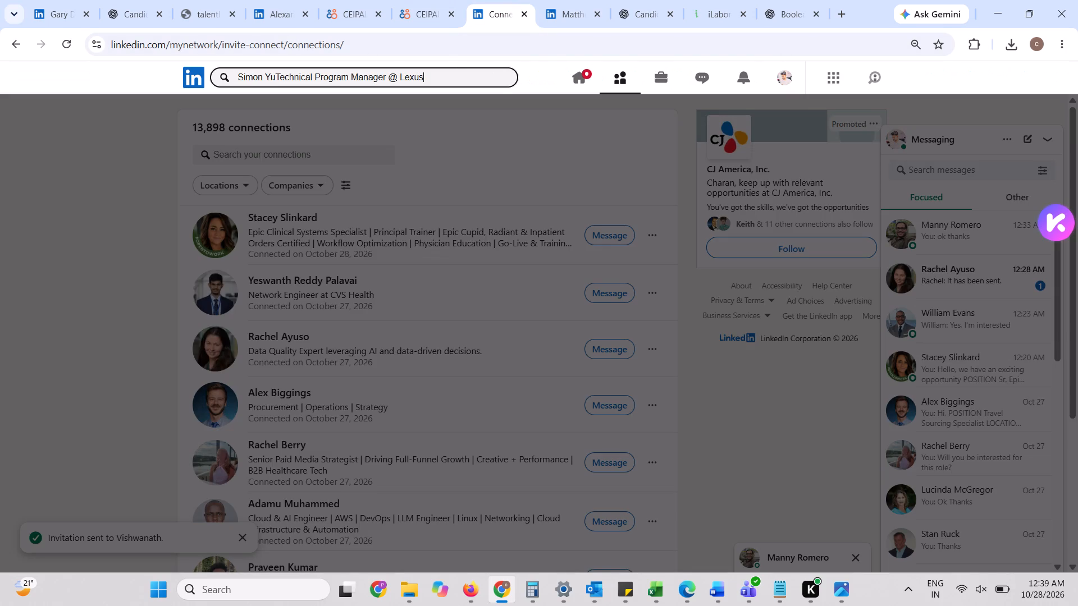
Separate the candidate's name from the job title with a space in the search text and open the matching suggested LinkedIn profile.
left_click(275, 79)
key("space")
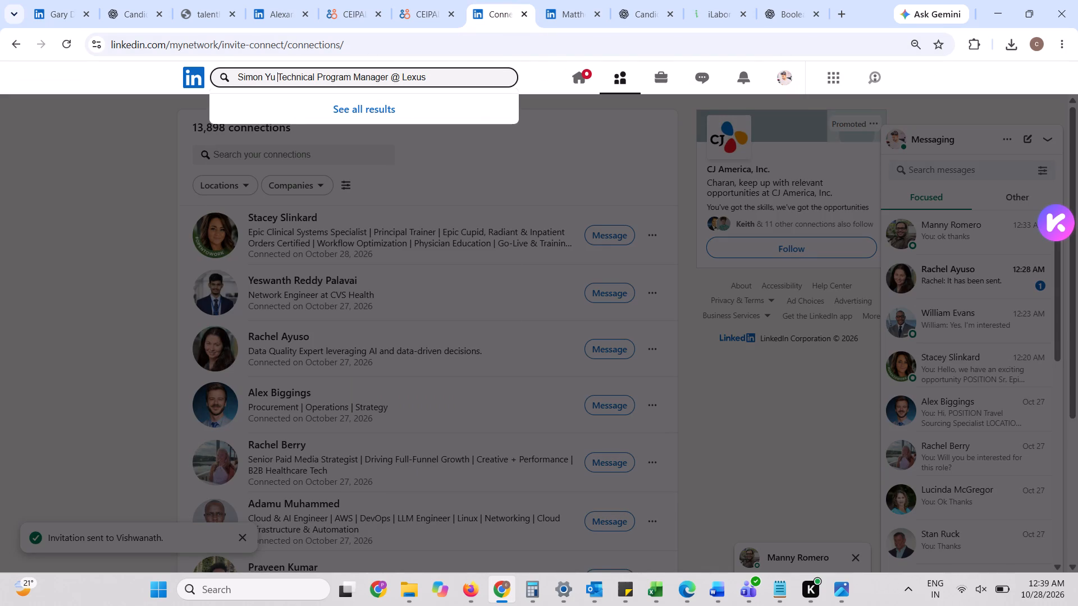
key("shift+Right")
key("shift+Right")
key("shift+Right")
key("shift+Right")
key("shift+Right")
key("shift+Right")
key("shift+Right")
key("shift+Right")
key("shift+Right")
key("shift+Right")
key("shift+Right")
key("shift+Right")
key("shift+Right")
key("shift+Right")
key("shift+Right")
key("shift+Right")
key("shift+Right")
key("shift+Right")
key("shift+Right")
left_click(335, 111)
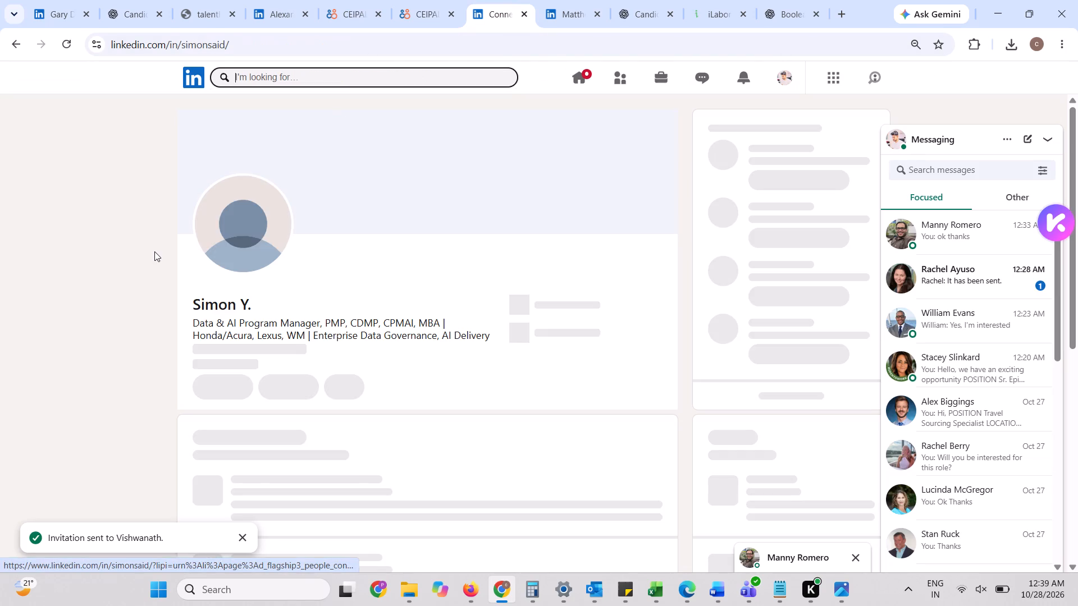
Compare the Torrance Data & AI Program Manager's LinkedIn profile with the Chief of Staff resume open in CEIPAL.
left_click(154, 251)
scroll(154, 251, "down", 1)
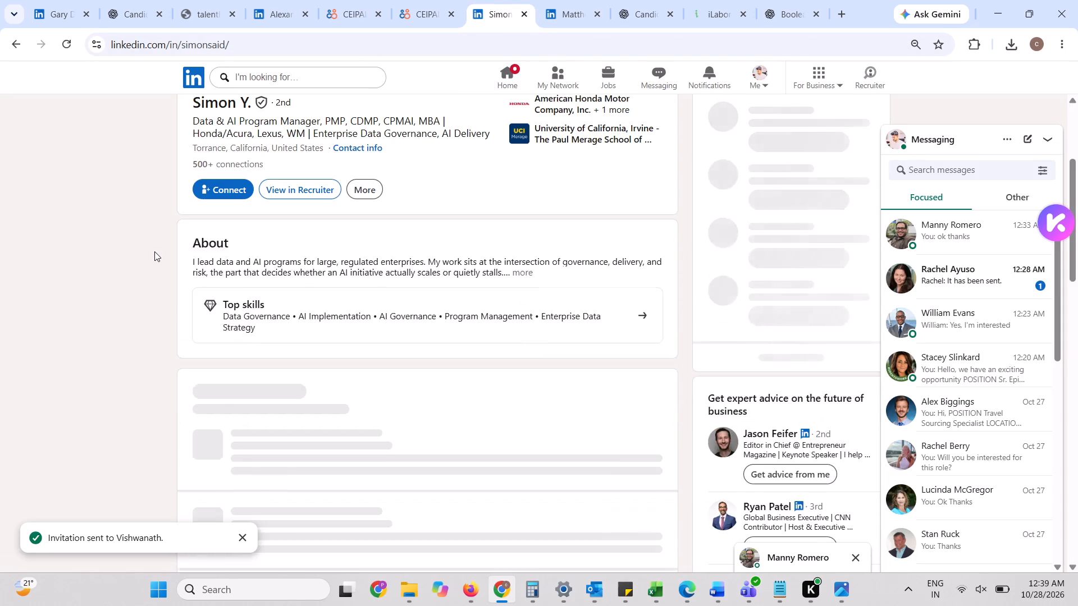
scroll(154, 251, "down", 2)
left_click(432, 0)
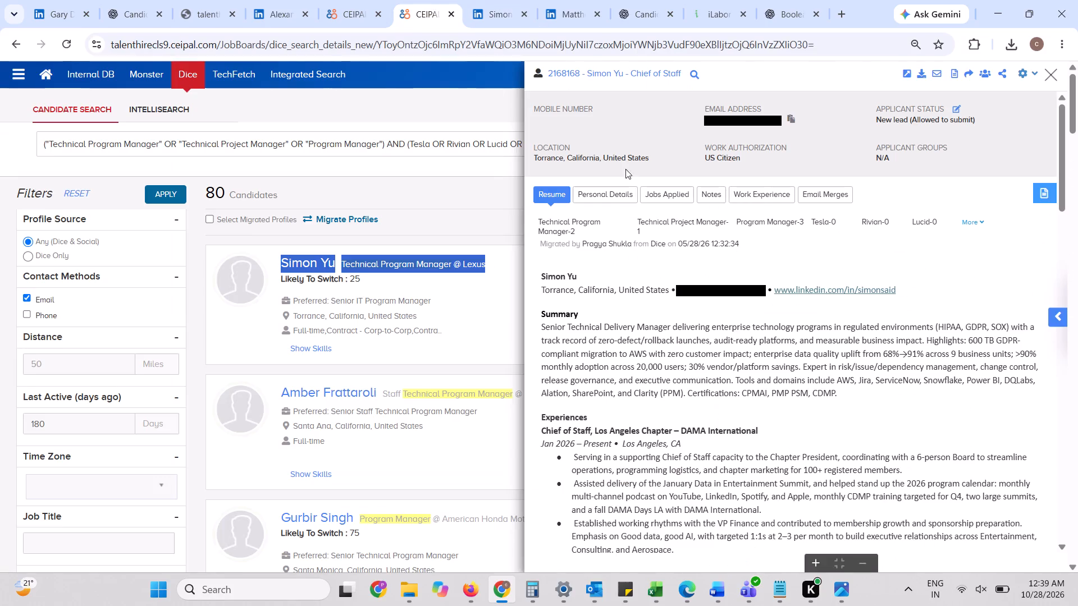
left_click(695, 366)
left_click(504, 0)
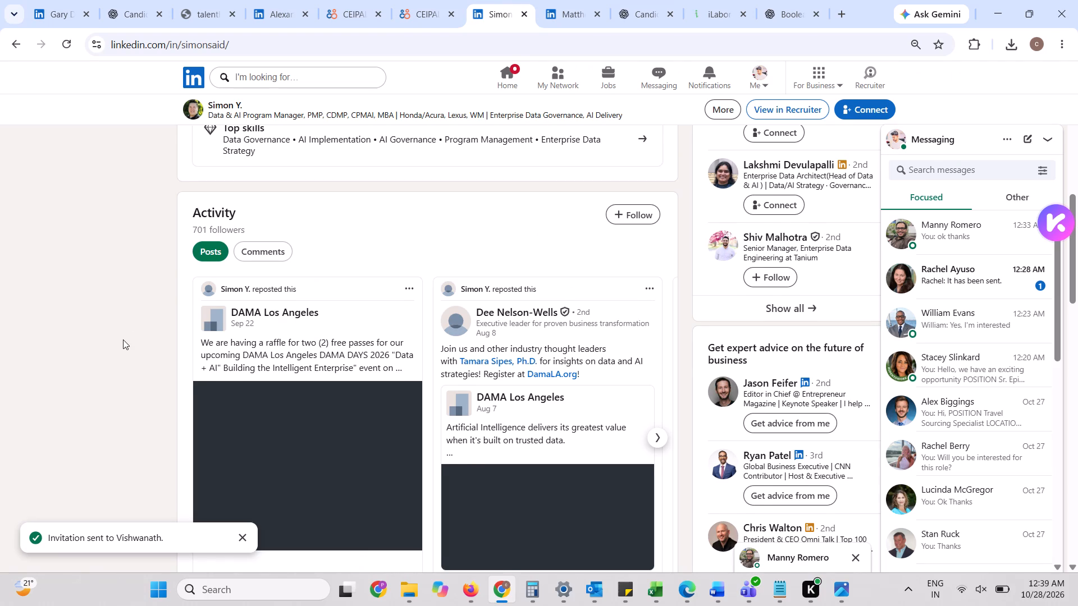
scroll(124, 339, "down", 1)
scroll(124, 339, "up", 10)
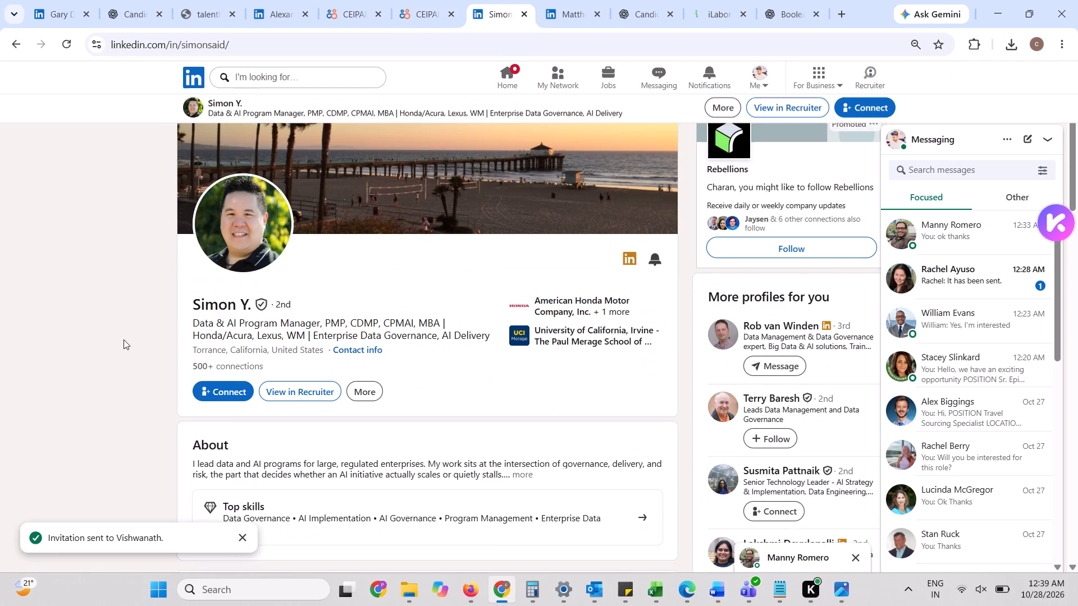
Send a LinkedIn connection request to the Torrance Data & AI Program Manager.
left_click(217, 378)
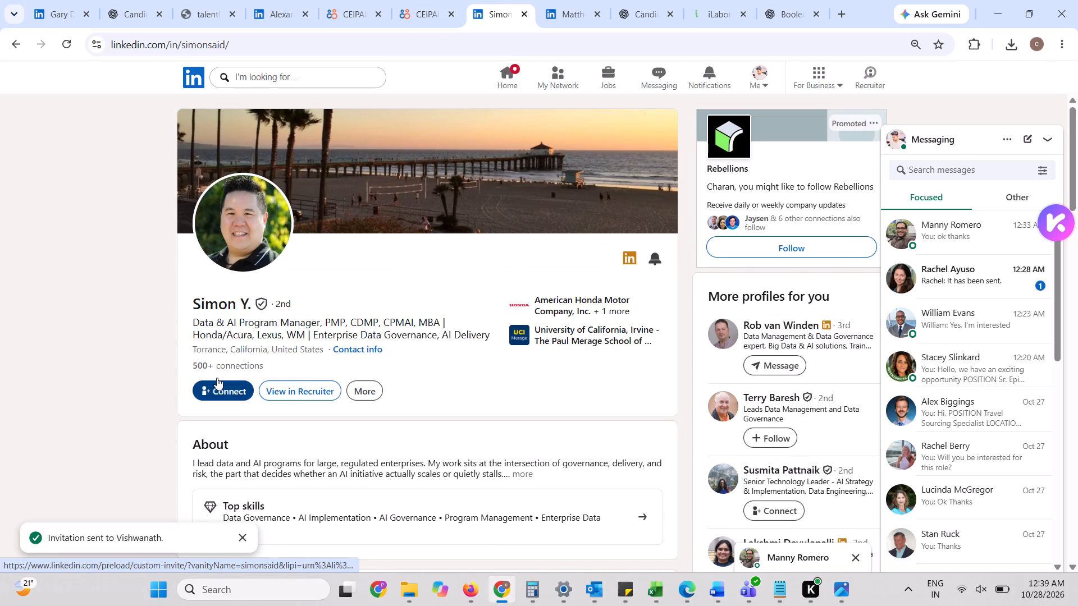
left_click(632, 219)
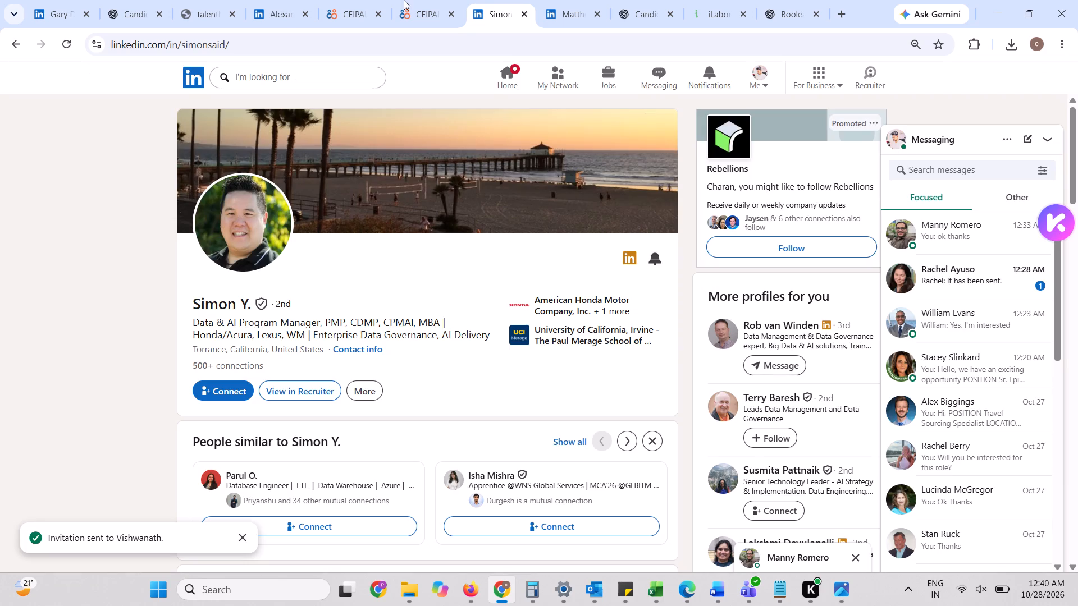
Switch to CEIPAL, close the Torrance candidate's profile, and open the quick view of the Santa Ana Staff Technical Program Manager at Airbnb.
left_click(408, 0)
left_click(1054, 75)
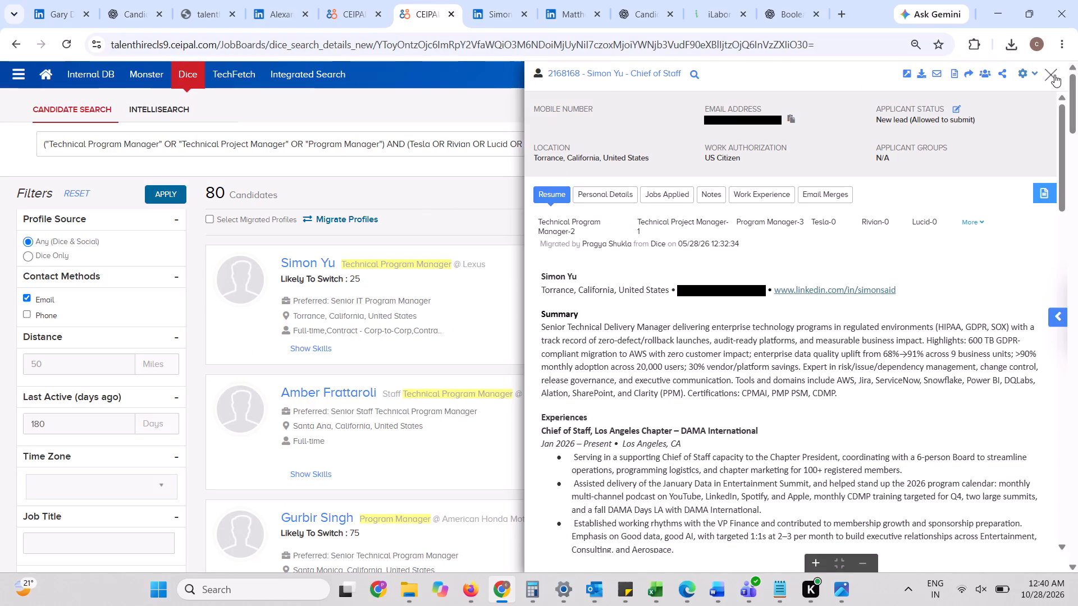
scroll(412, 310, "down", 1)
left_click(559, 306)
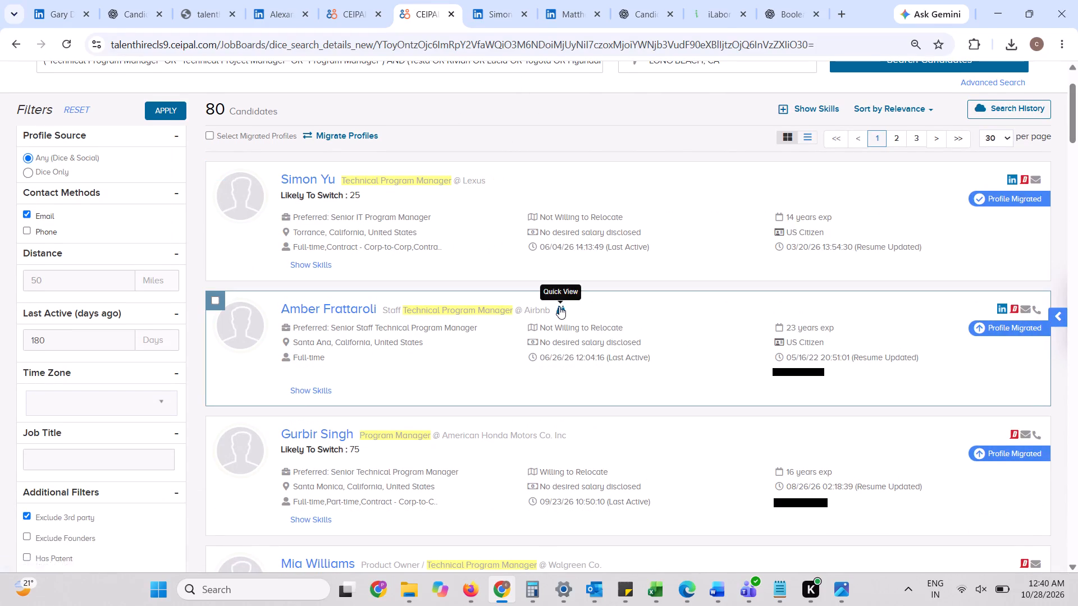
scroll(559, 306, "down", 1)
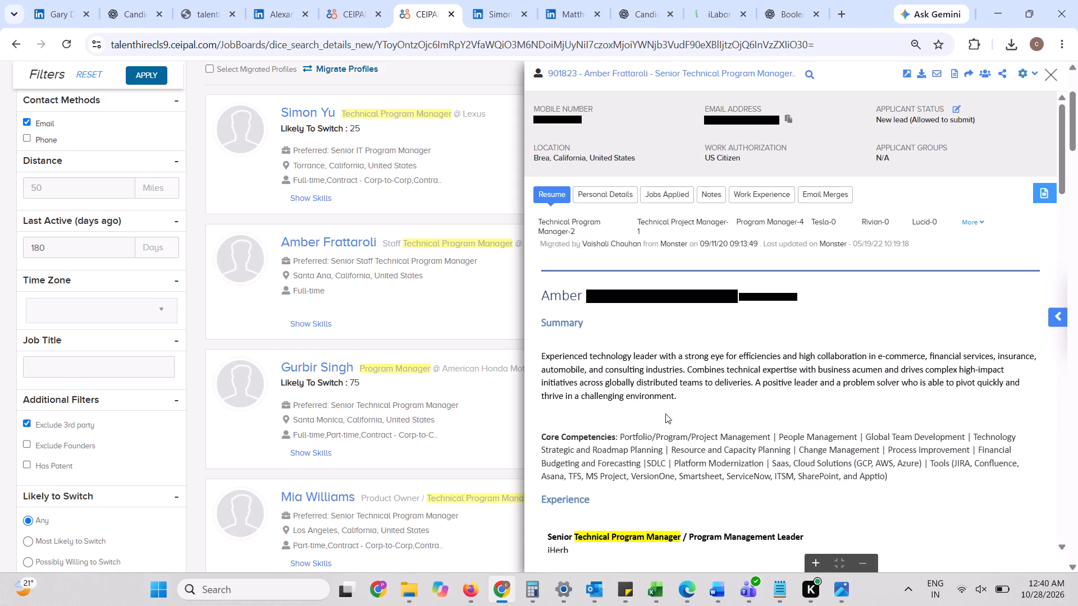
Review the work experience in the opened Senior Technical Program Manager's resume, from iHerb back through First American Corporation.
scroll(665, 414, "down", 1)
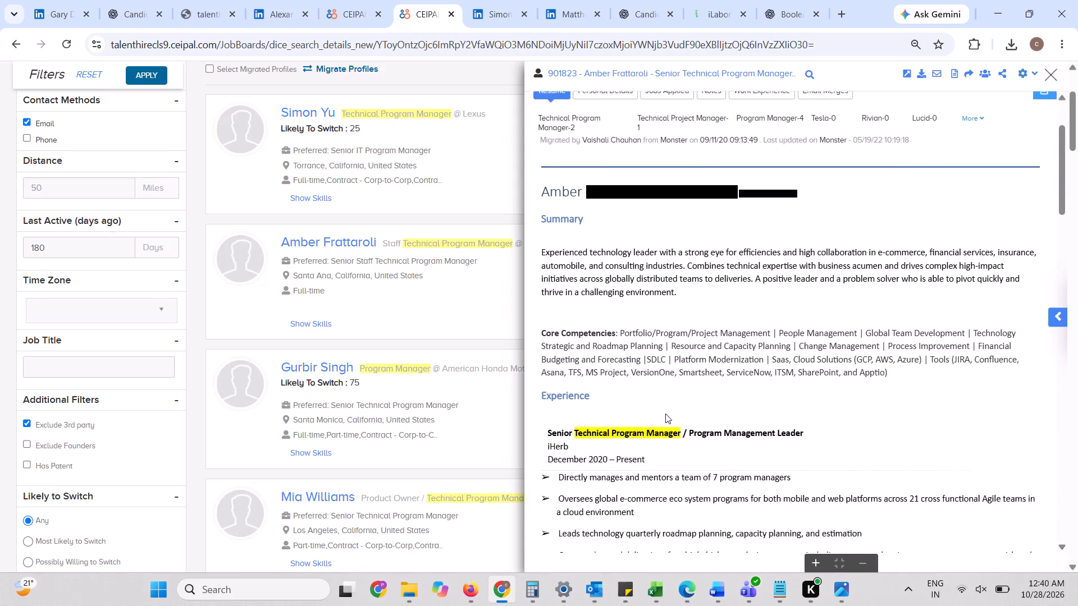
scroll(665, 414, "down", 6)
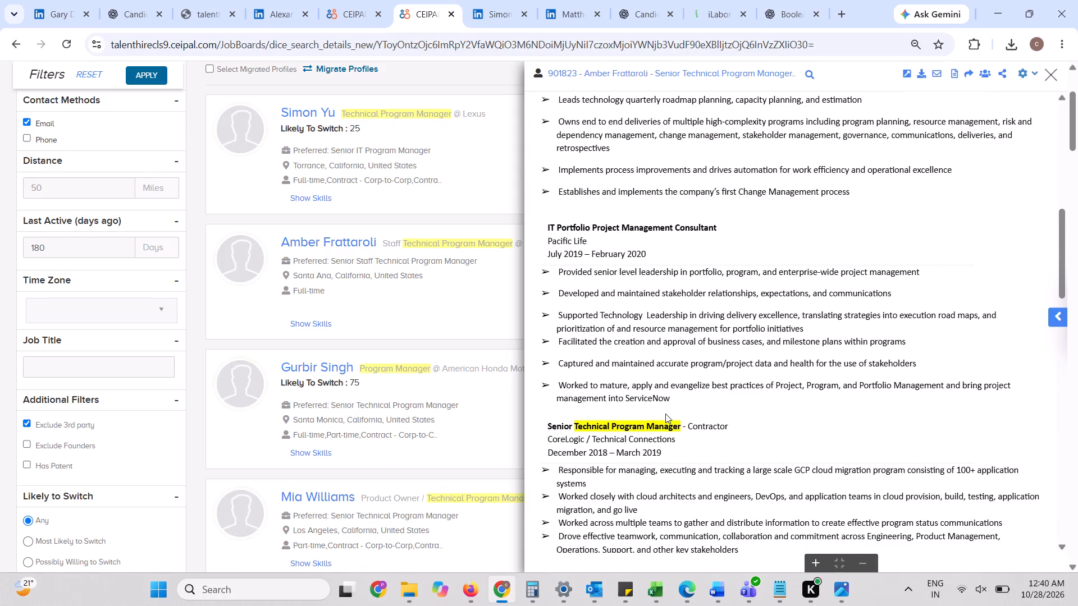
scroll(665, 414, "down", 4)
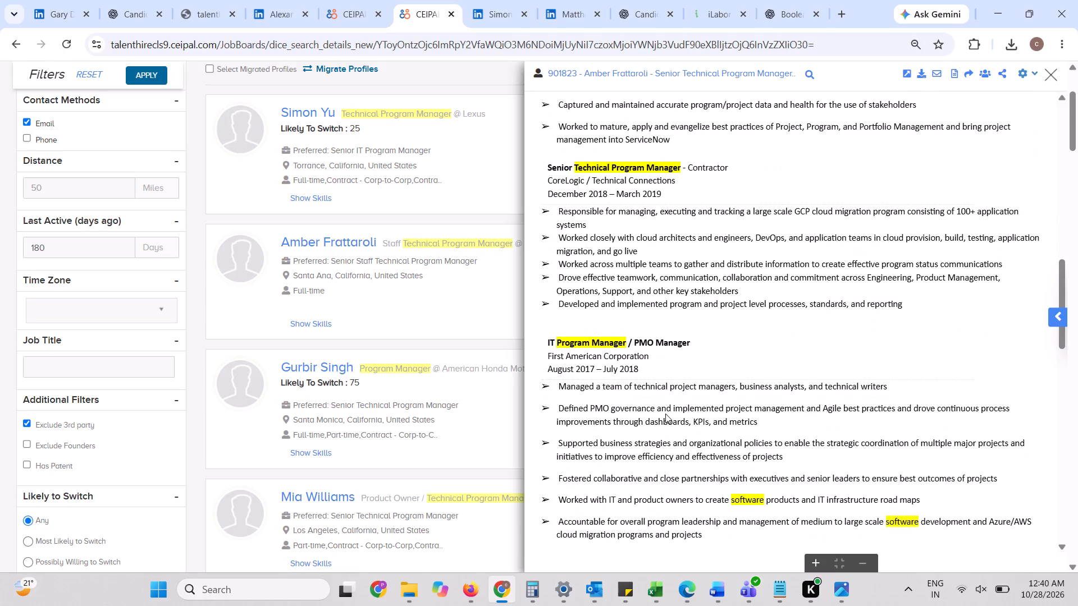
Skim the rest of the opened Senior Technical Program Manager's resume, then return to the contact details and summary at its start.
scroll(665, 414, "down", 1)
scroll(665, 414, "up", 10)
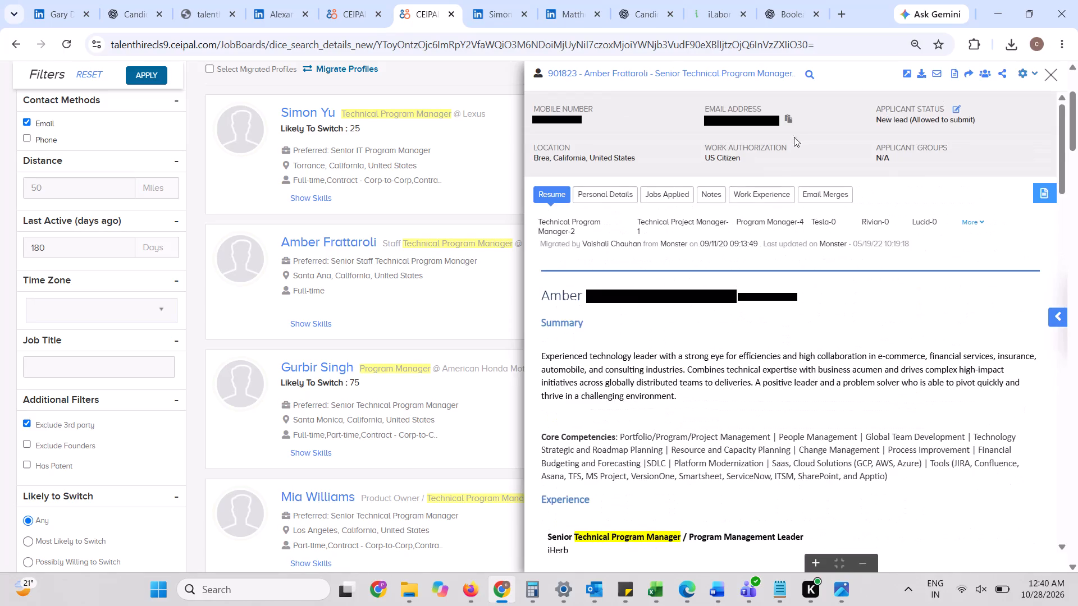
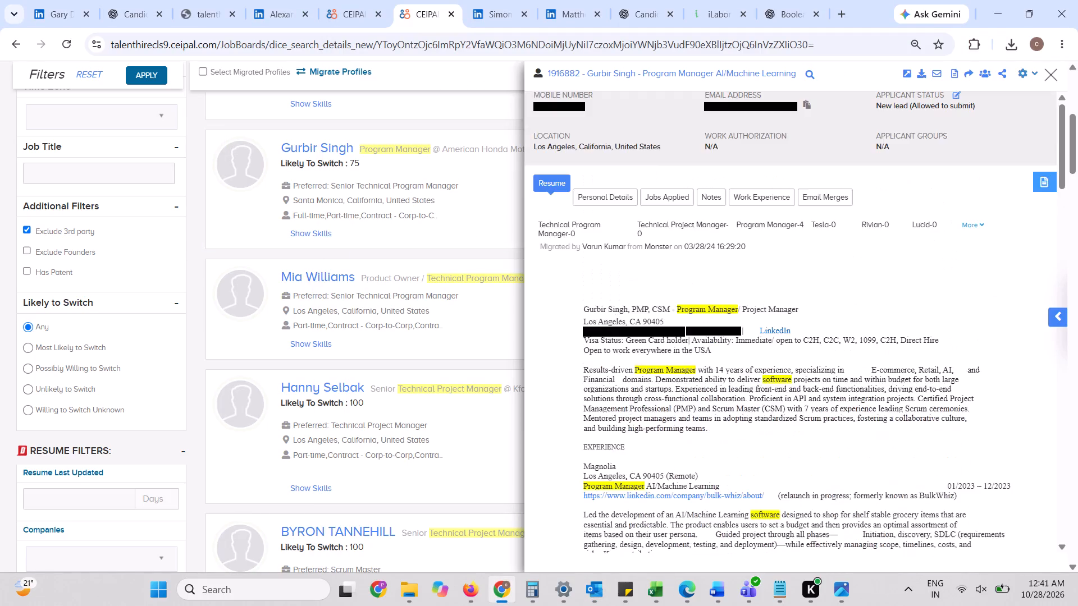
Copy the candidate's name from the top of the Los Angeles AI/Machine Learning Program Manager's resume.
left_click_drag(587, 307, 651, 302)
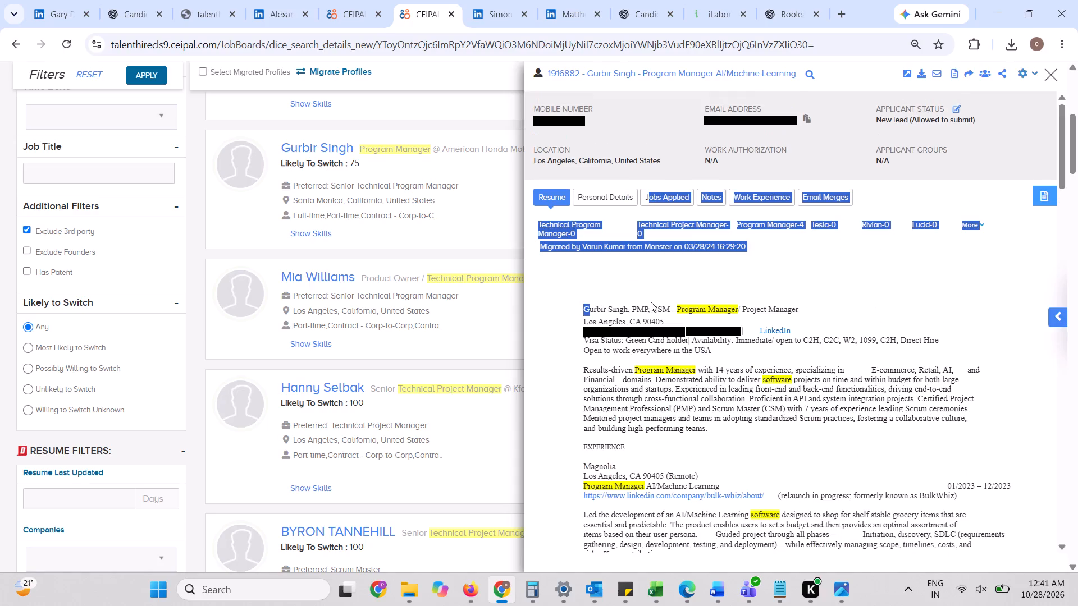
left_click_drag(651, 302, 651, 302)
left_click(651, 307)
left_click_drag(650, 307, 583, 307)
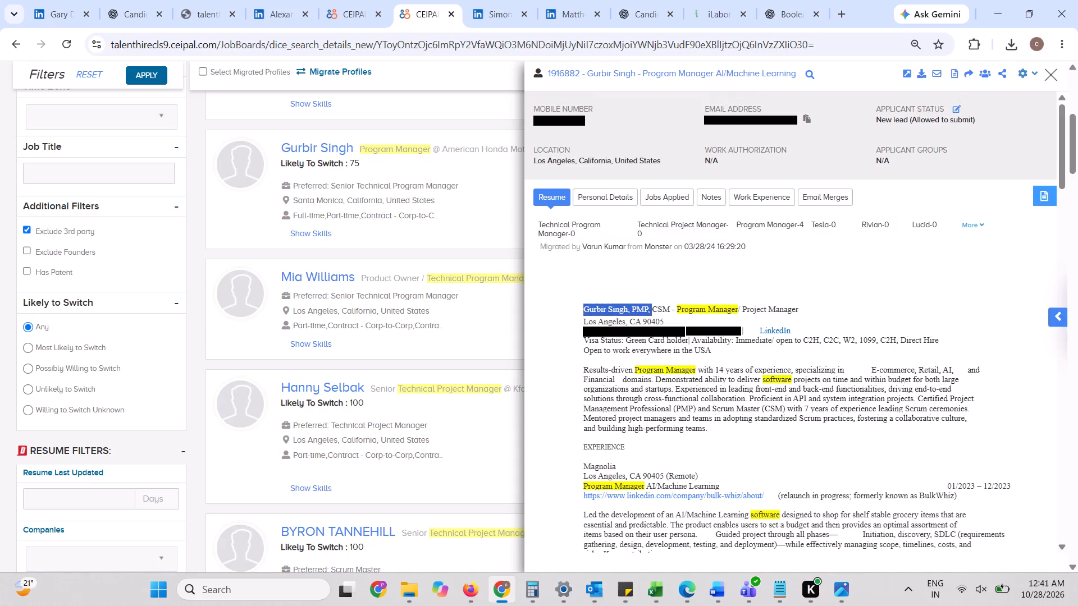
left_click(583, 307)
left_click_drag(583, 307, 637, 310)
left_click_drag(637, 310, 638, 306)
key("ctrl+c")
Search LinkedIn for the copied name of the AI/Machine Learning Program Manager, open the matching PMP profile, and check its work experience.
left_click(519, 4)
left_click(380, 73)
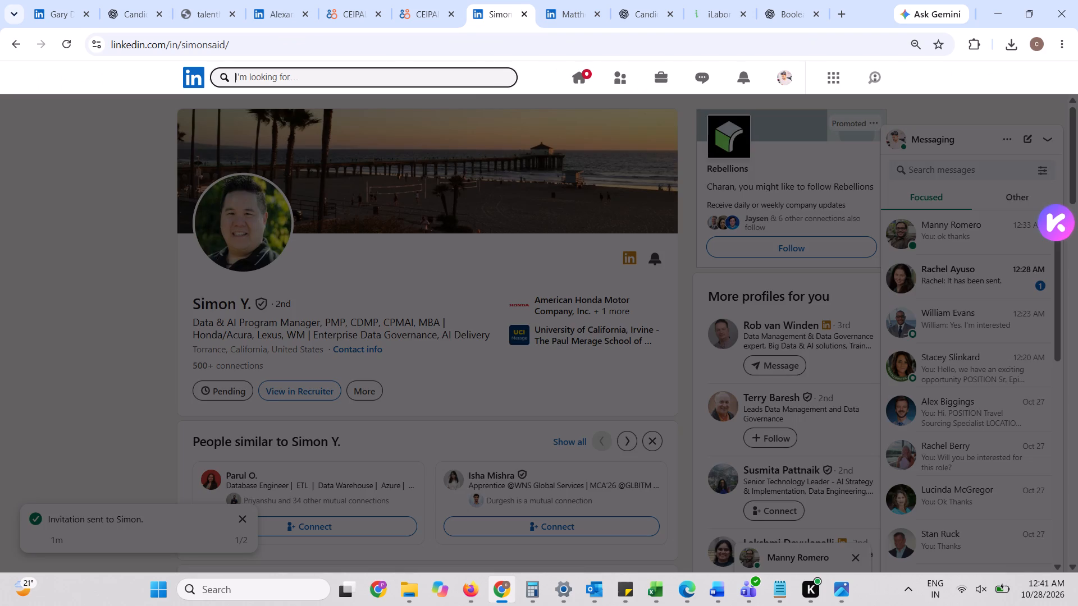
key("ctrl+v")
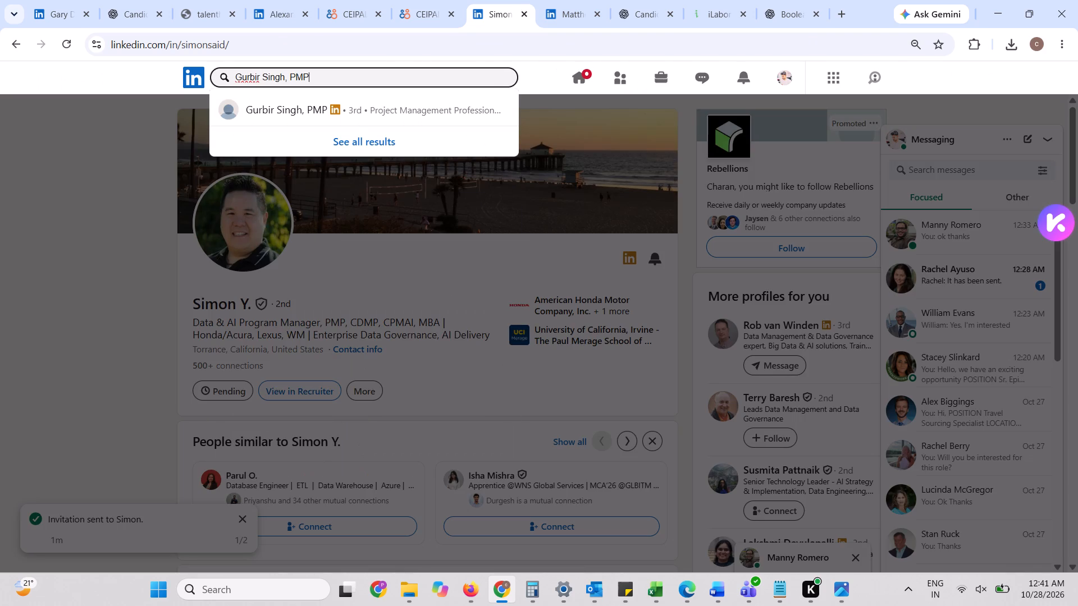
left_click(359, 113)
left_click(129, 308)
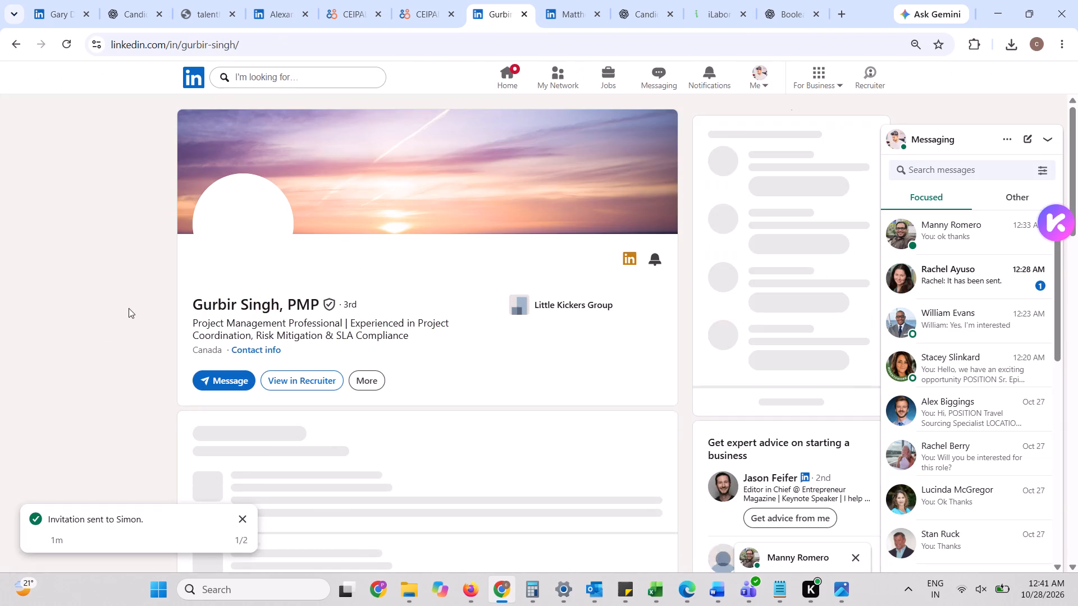
scroll(129, 308, "down", 3)
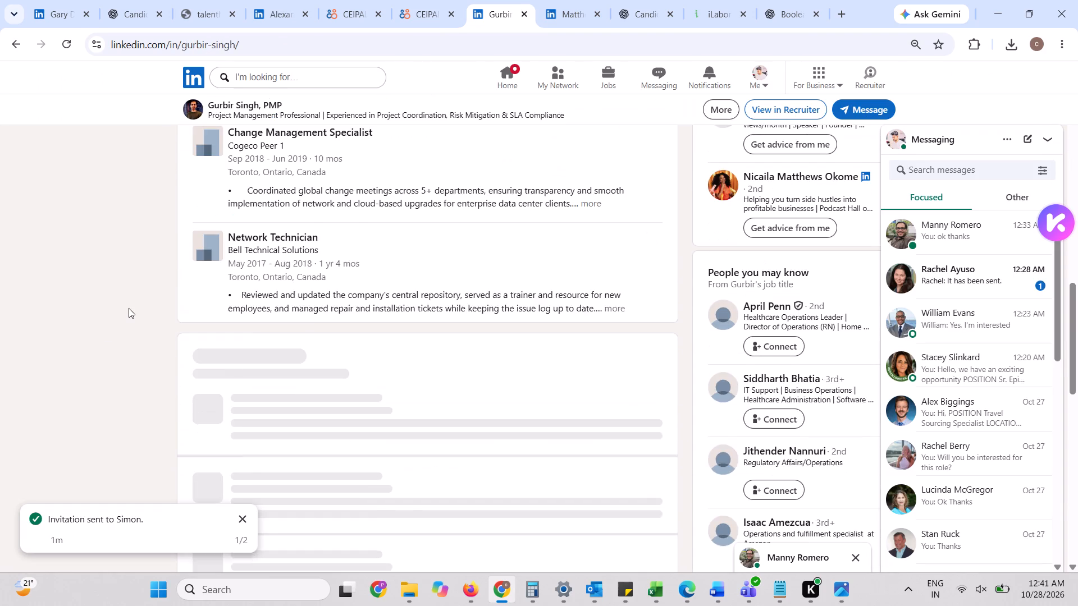
Switch to CEIPAL, open the Los Angeles Product Owner / Technical Program Manager candidate, and review the resume's qualifications and work experience.
left_click(428, 1)
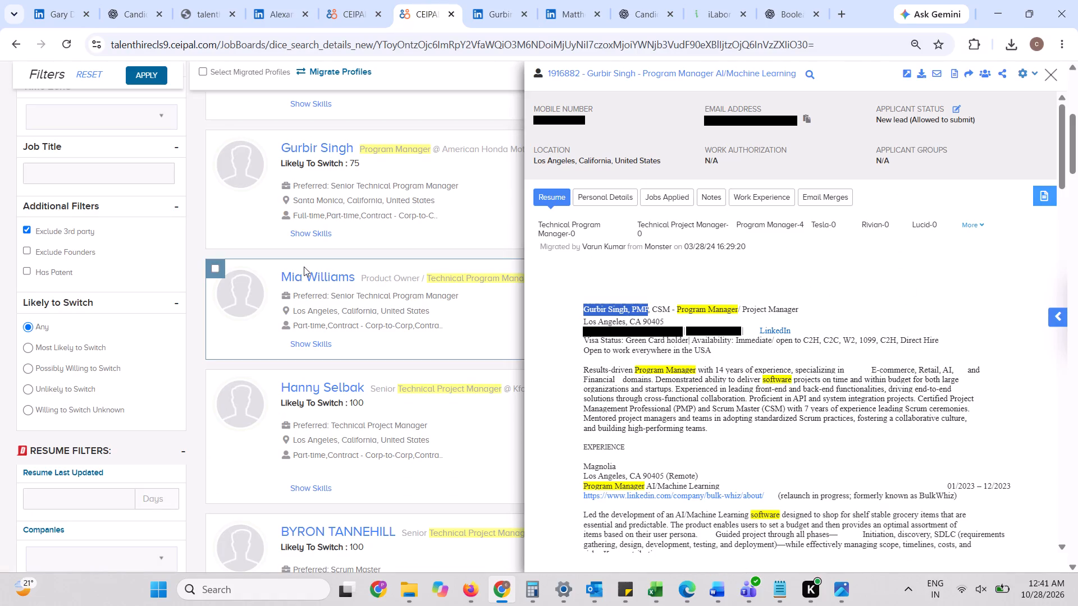
left_click(318, 277)
scroll(318, 277, "down", 2)
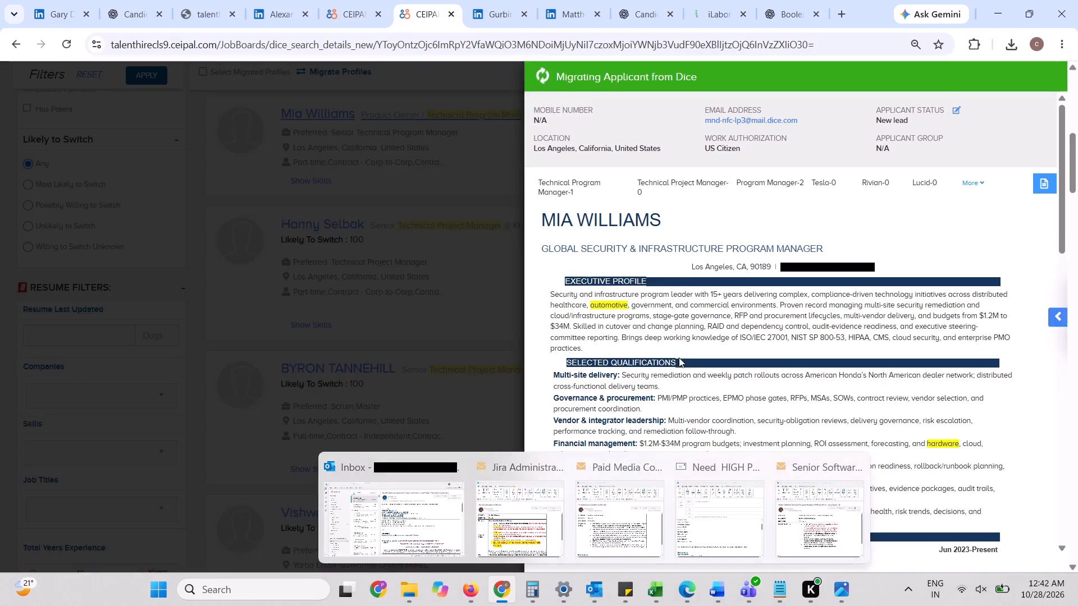
scroll(687, 353, "down", 2)
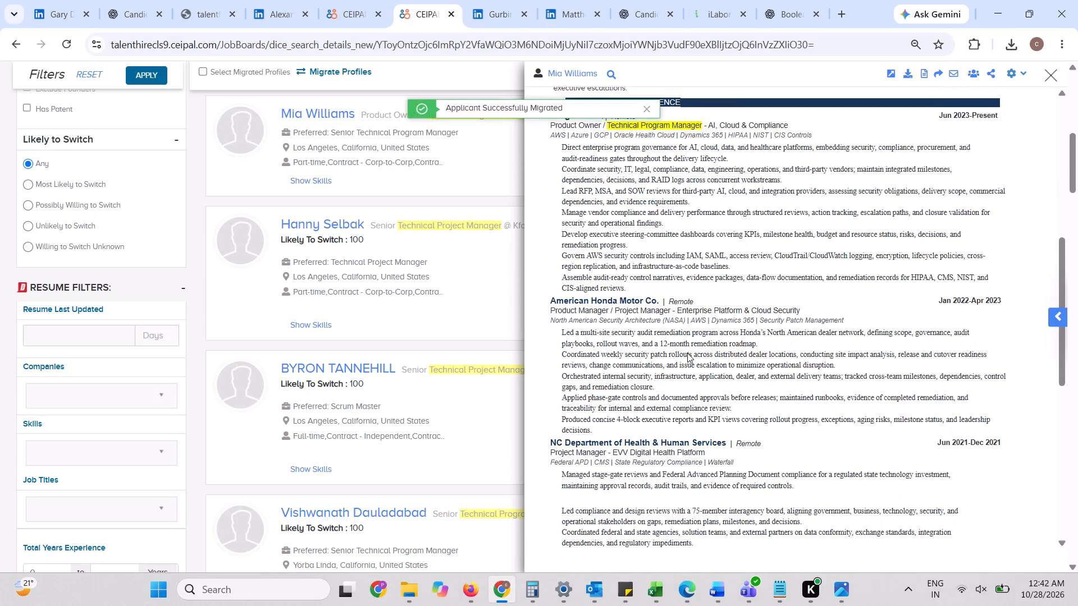
scroll(687, 353, "down", 3)
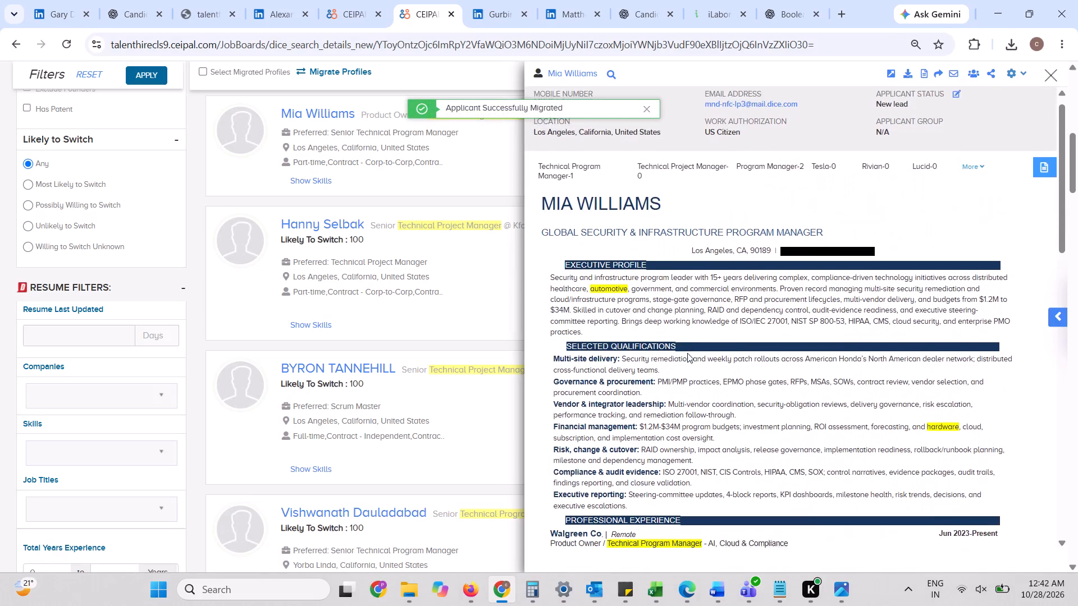
scroll(687, 353, "down", 4)
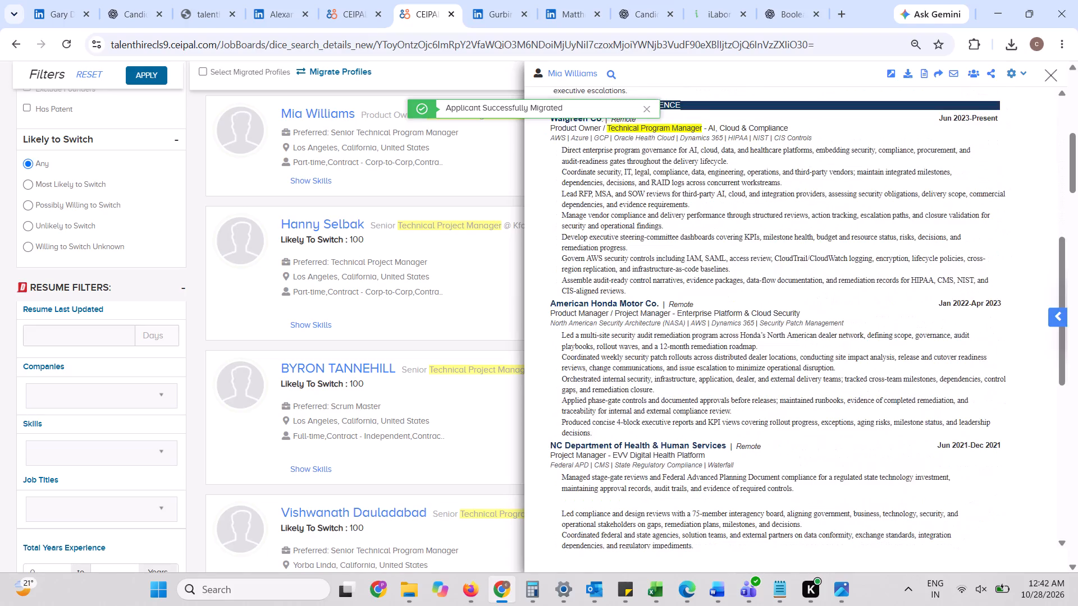
scroll(687, 353, "up", 3)
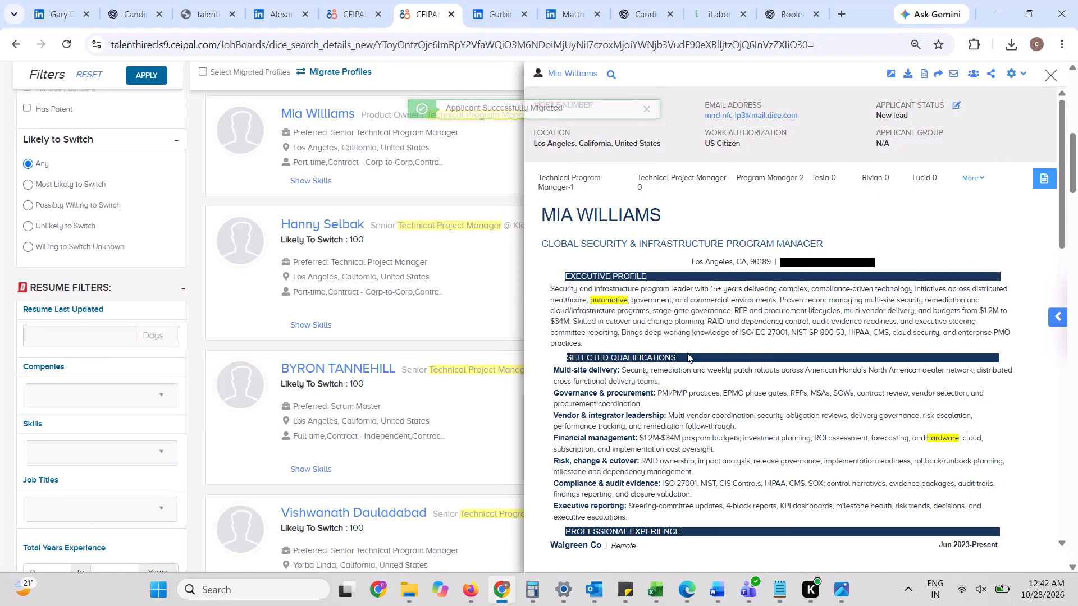
Copy the candidate's name from the resume, search for it on LinkedIn, and open the Senior Program Manager profile.
left_click_drag(545, 217, 695, 221)
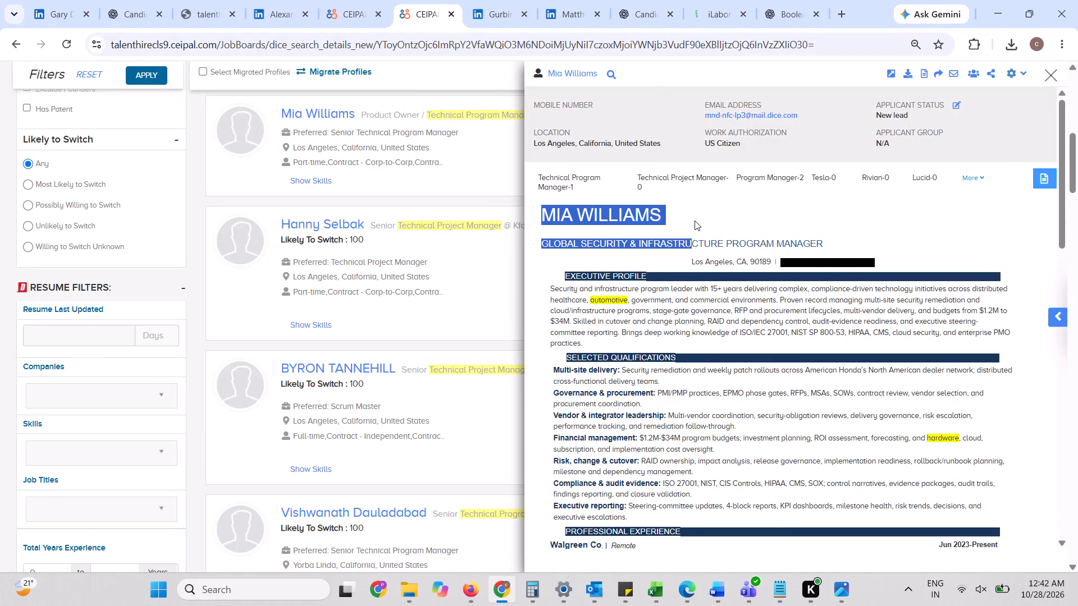
key("ctrl+c")
left_click(456, 1)
left_click(483, 0)
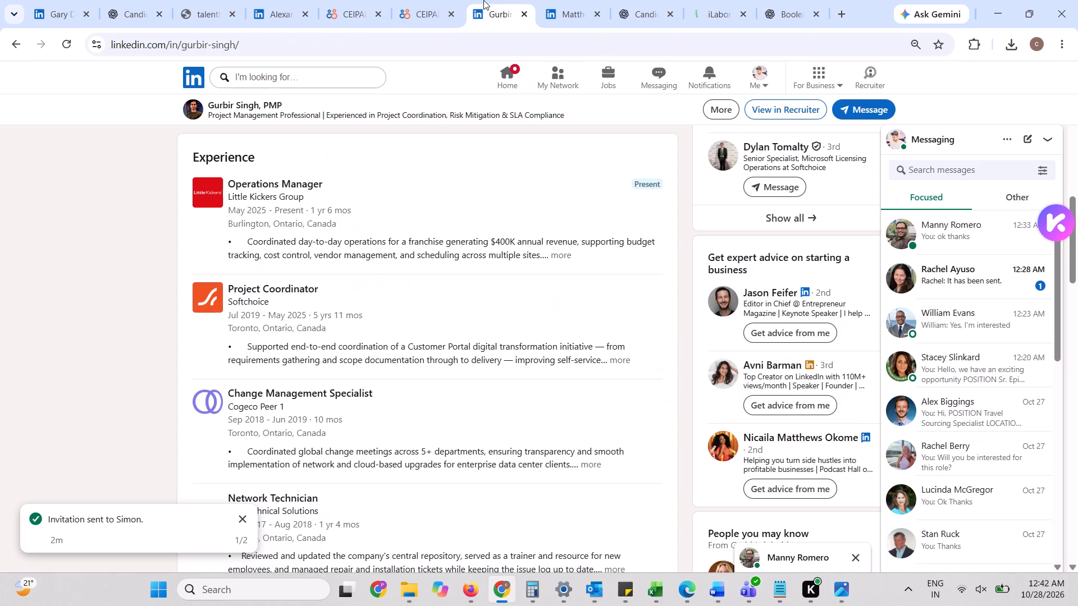
left_click(293, 74)
key("ctrl+v")
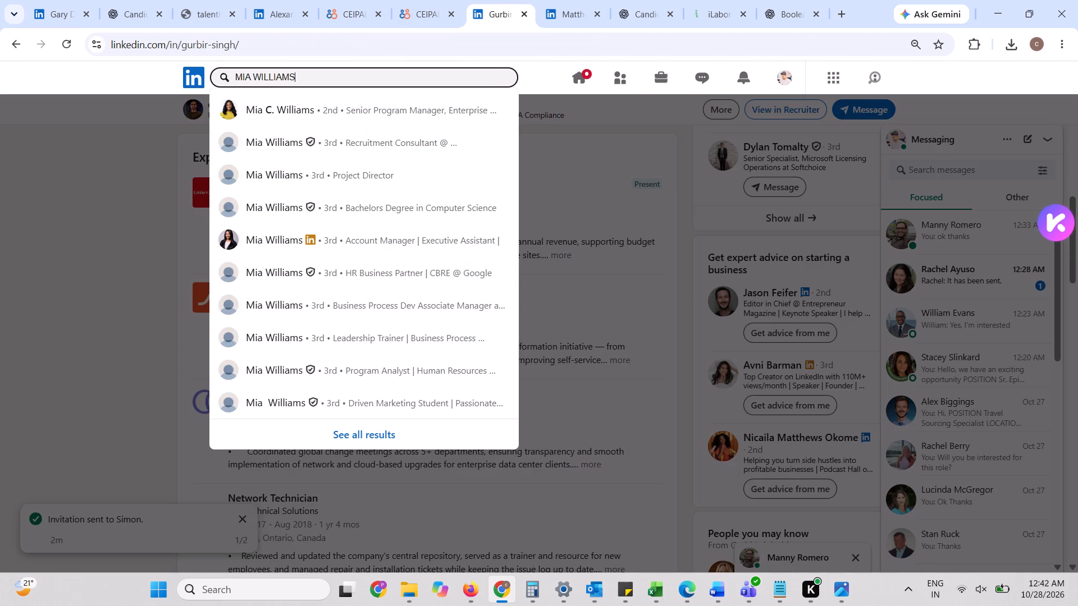
left_click(339, 106)
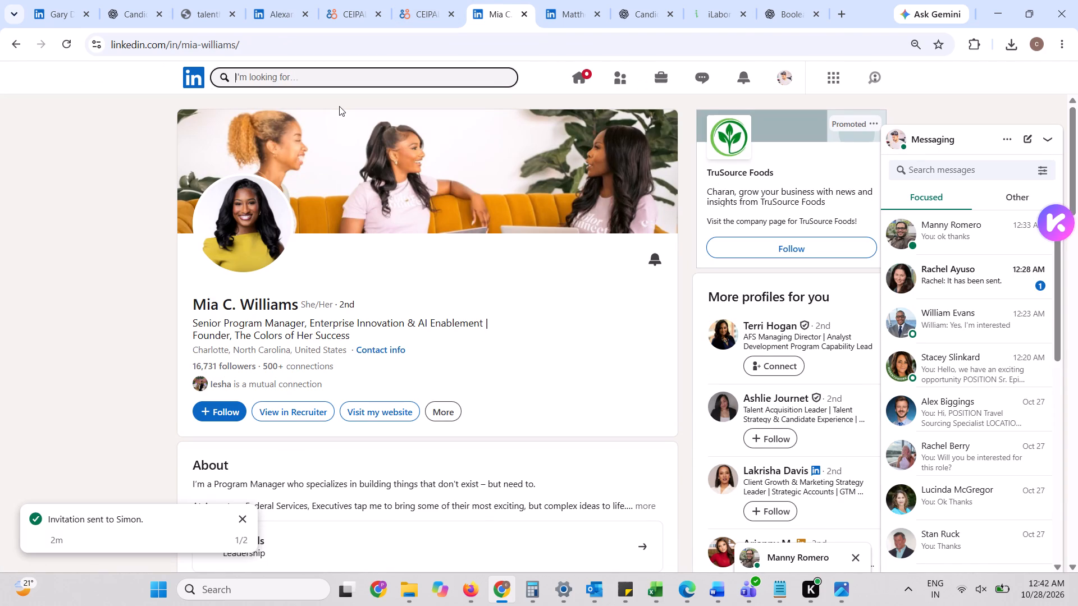
Examine the Senior Program Manager's LinkedIn profile and work history for a match with the CEIPAL resume.
scroll(339, 106, "down", 3)
scroll(16, 286, "down", 2)
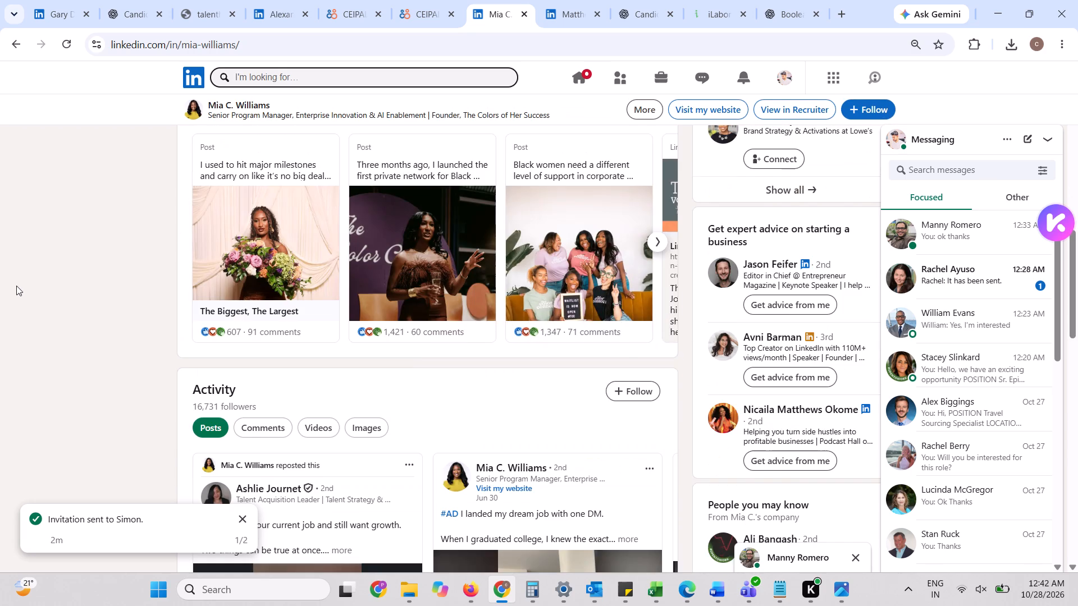
scroll(16, 286, "down", 4)
scroll(16, 286, "up", 1)
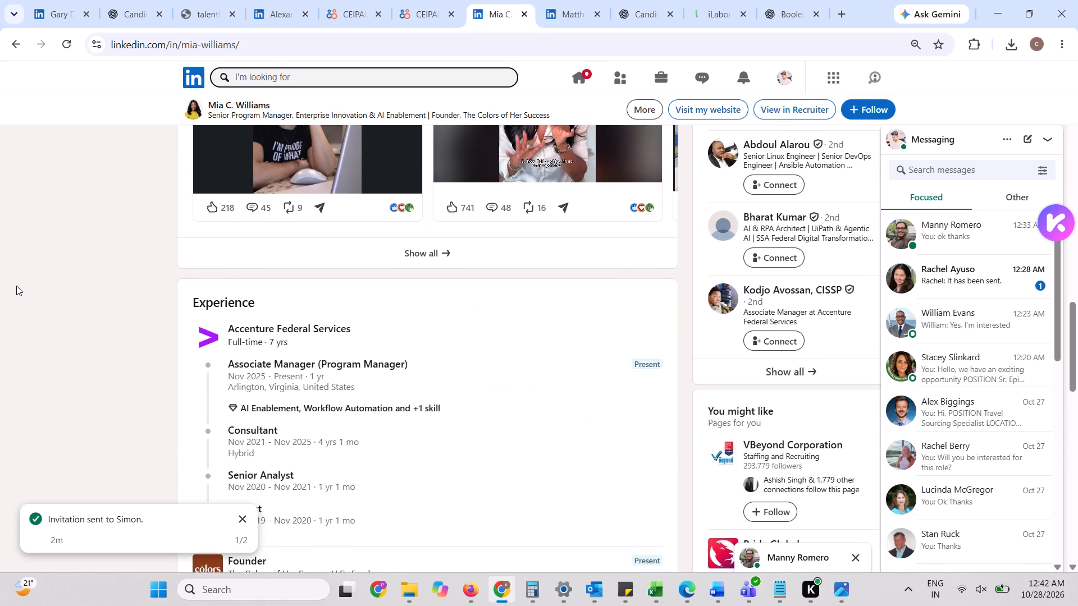
scroll(16, 286, "up", 3)
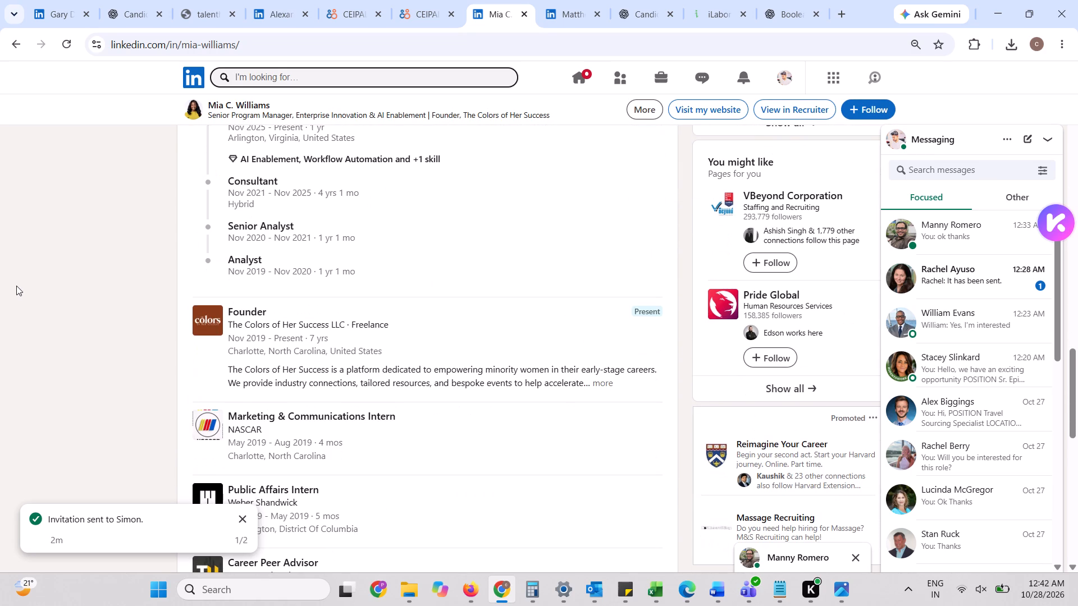
scroll(16, 286, "up", 2)
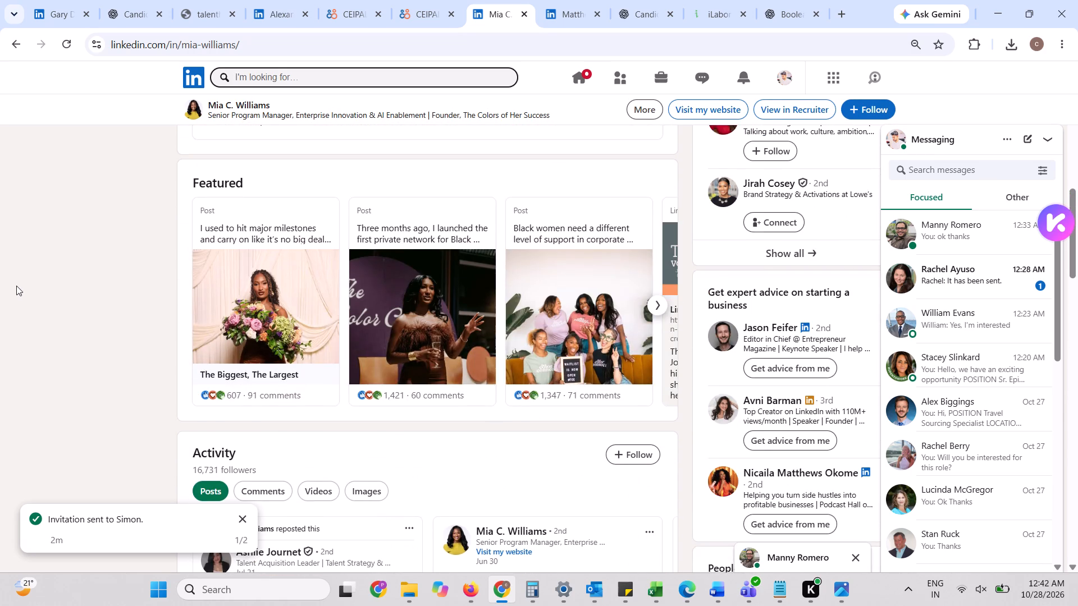
scroll(16, 286, "up", 7)
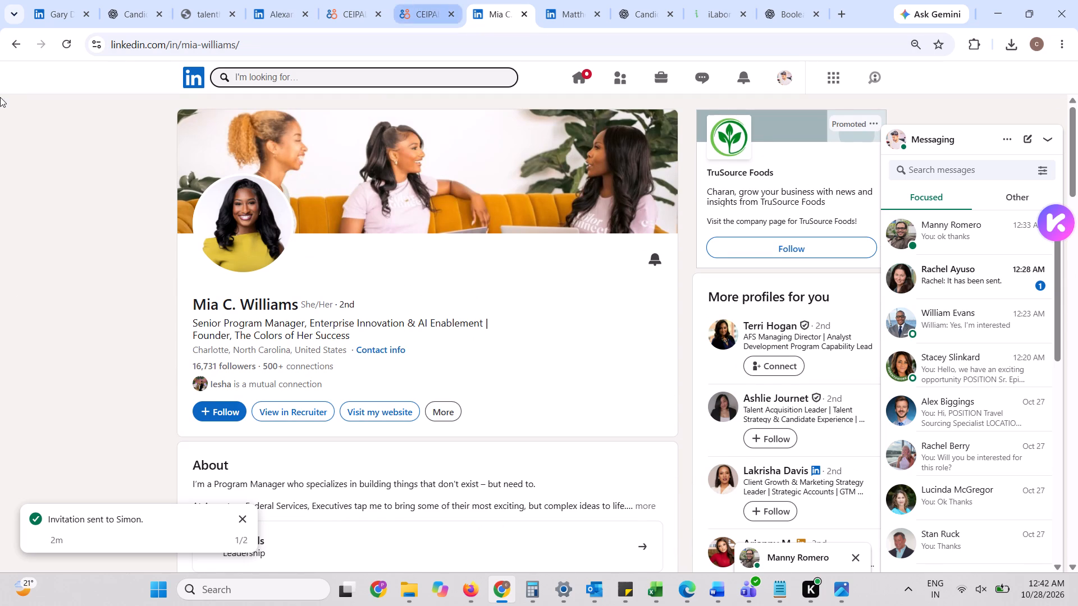
Search LinkedIn for the candidate's name plus "walgreen", using the employer from the CEIPAL resume, and open the Sr. Business Analyst at Walgreen.
left_click(267, 74)
key("ctrl+v")
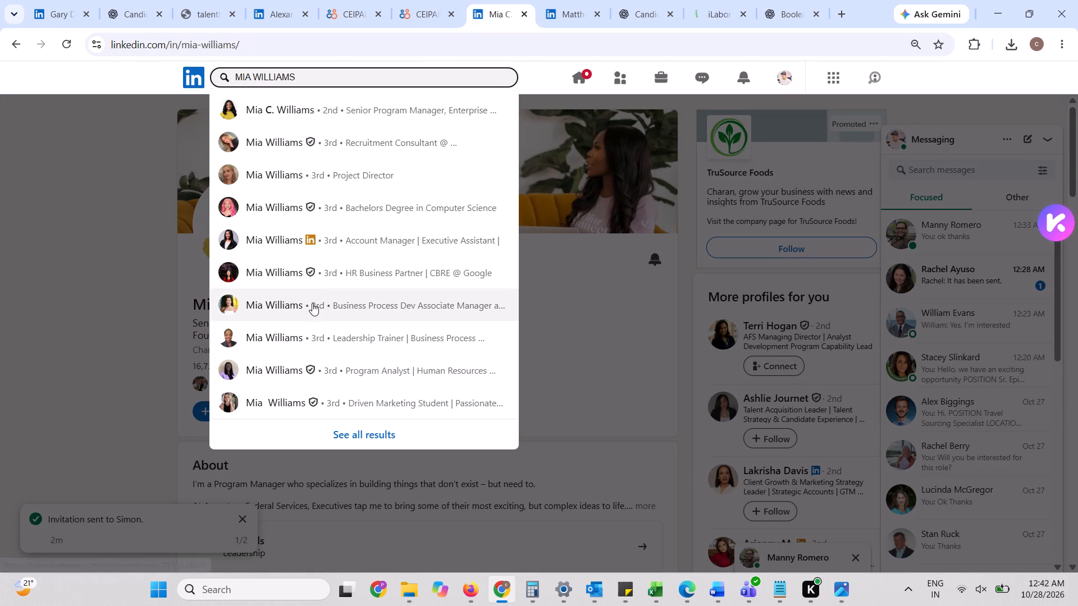
left_click(452, 0)
scroll(700, 356, "down", 2)
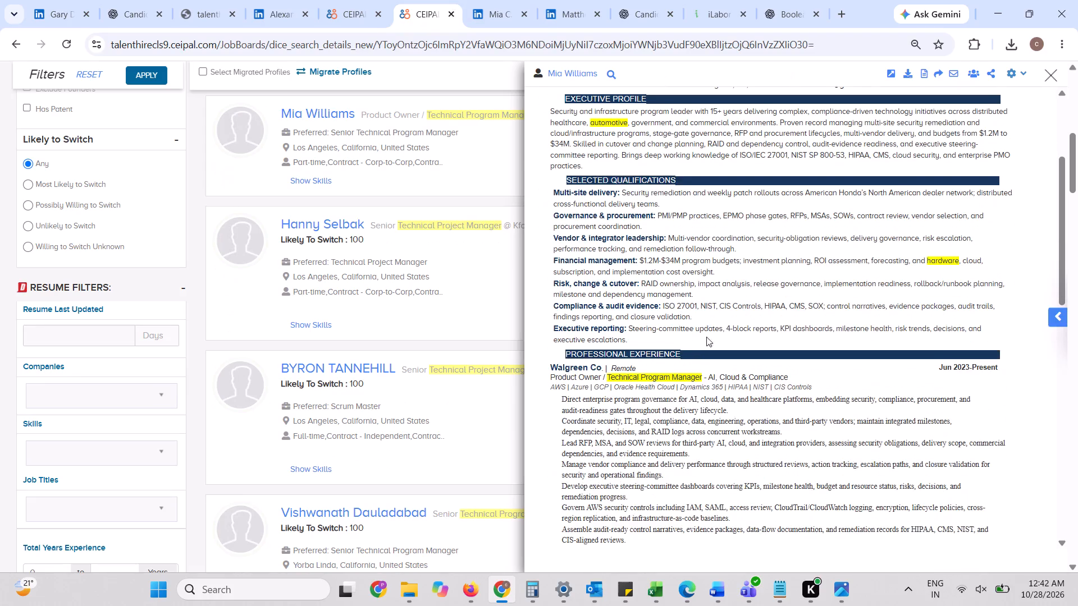
left_click(487, 0)
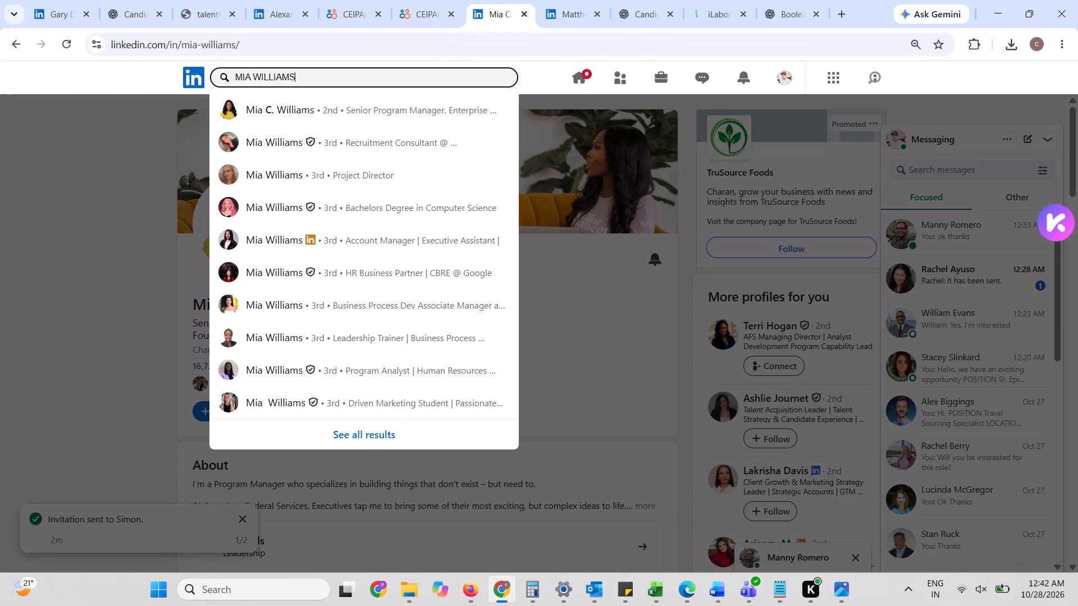
key("space")
type("walf")
key("l")
key("BackSpace")
key("BackSpace")
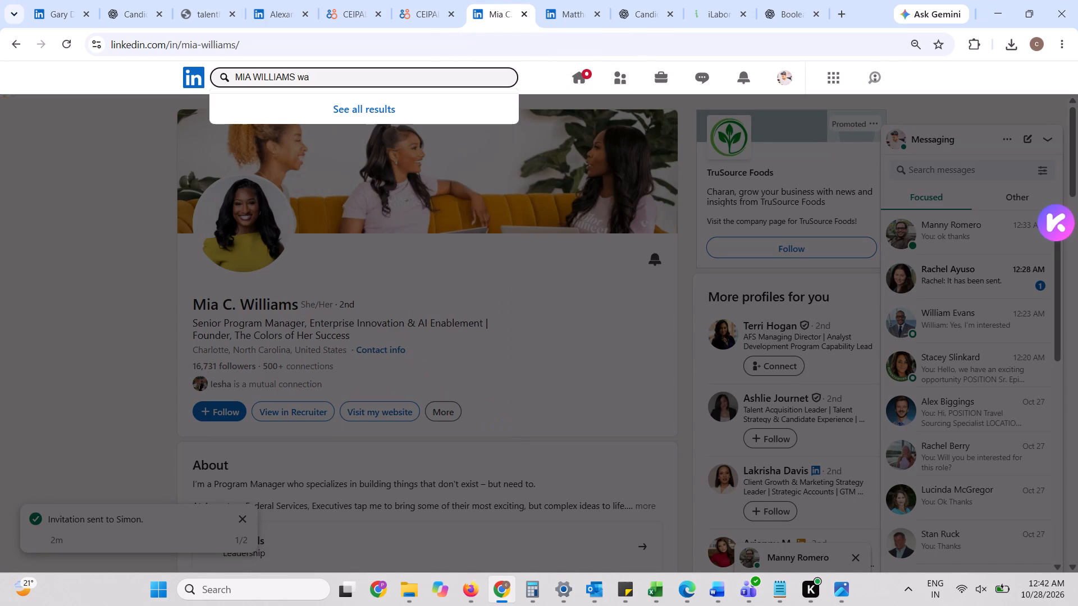
key("semicolon")
key("BackSpace")
type("lgreen")
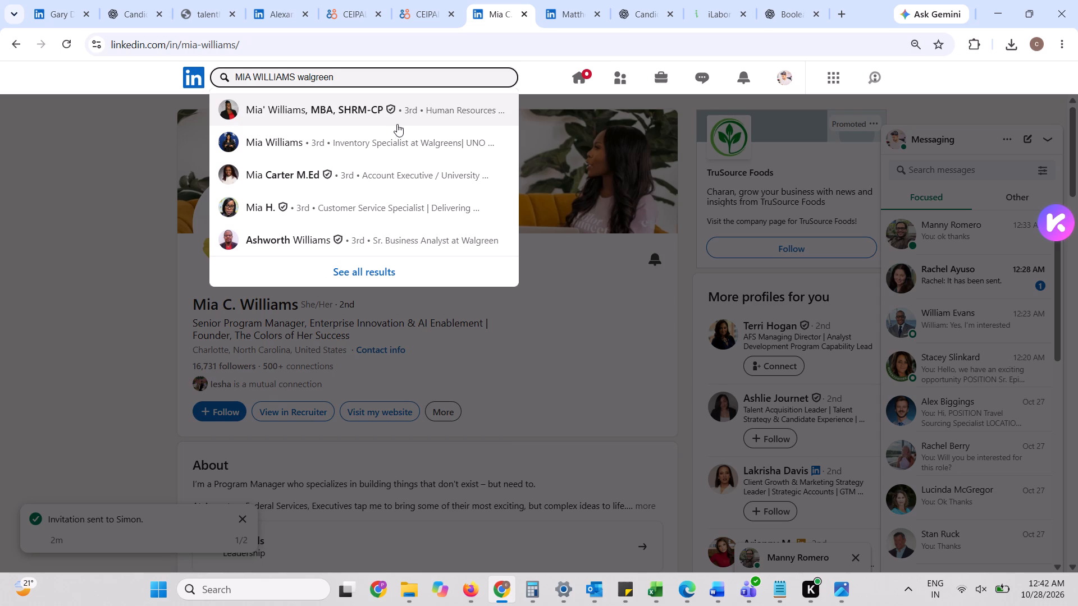
left_click(307, 241)
Switch back to the Los Angeles candidate's open resume in CEIPAL.
left_click(425, 0)
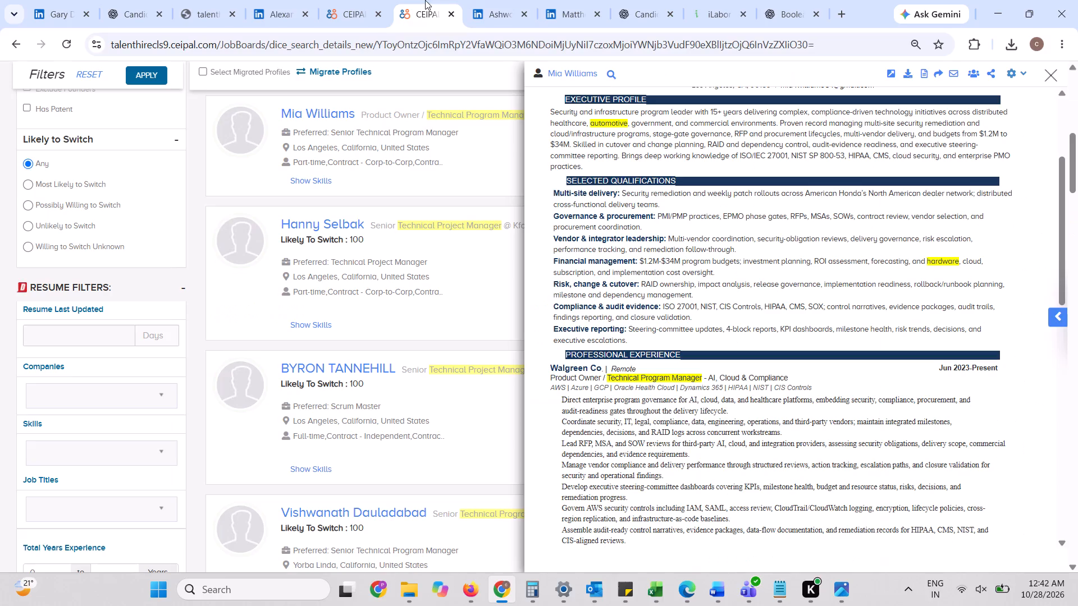
Open the Los Angeles candidate whose preferred role is Technical Project Manager to view the resume.
left_click(321, 222)
scroll(321, 222, "down", 1)
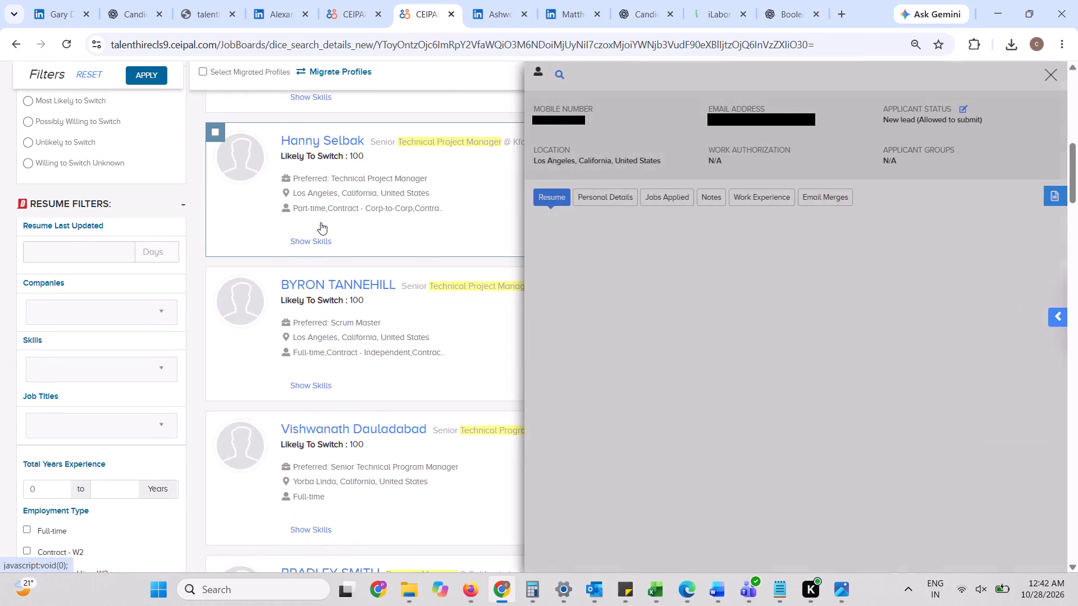
scroll(321, 222, "down", 1)
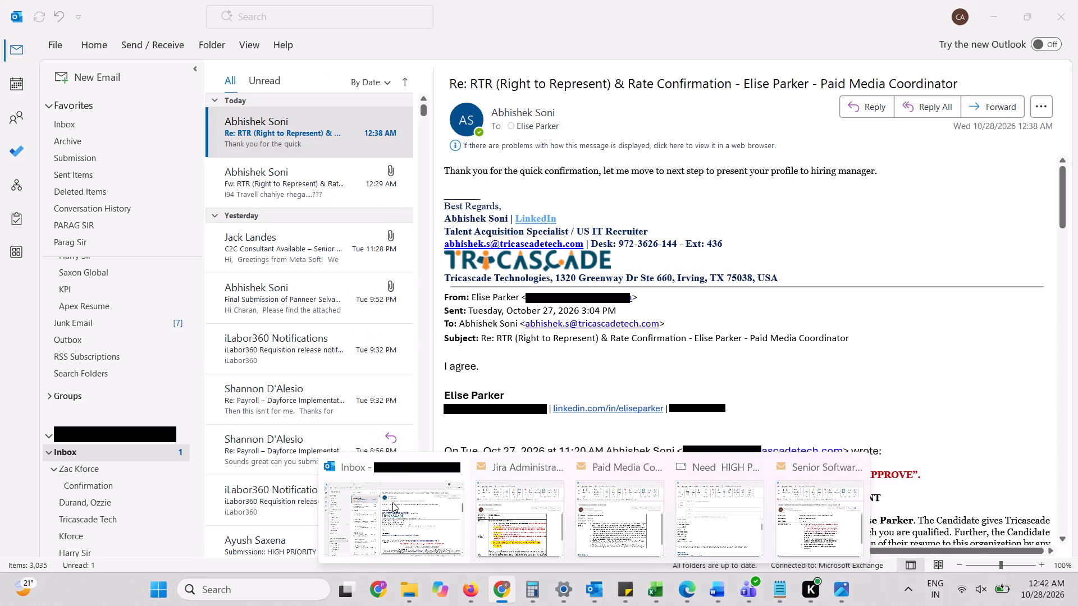
Open the Los Angeles candidate whose preferred role is Scrum Master and review the resume's expertise, career experience and education.
left_click(340, 284)
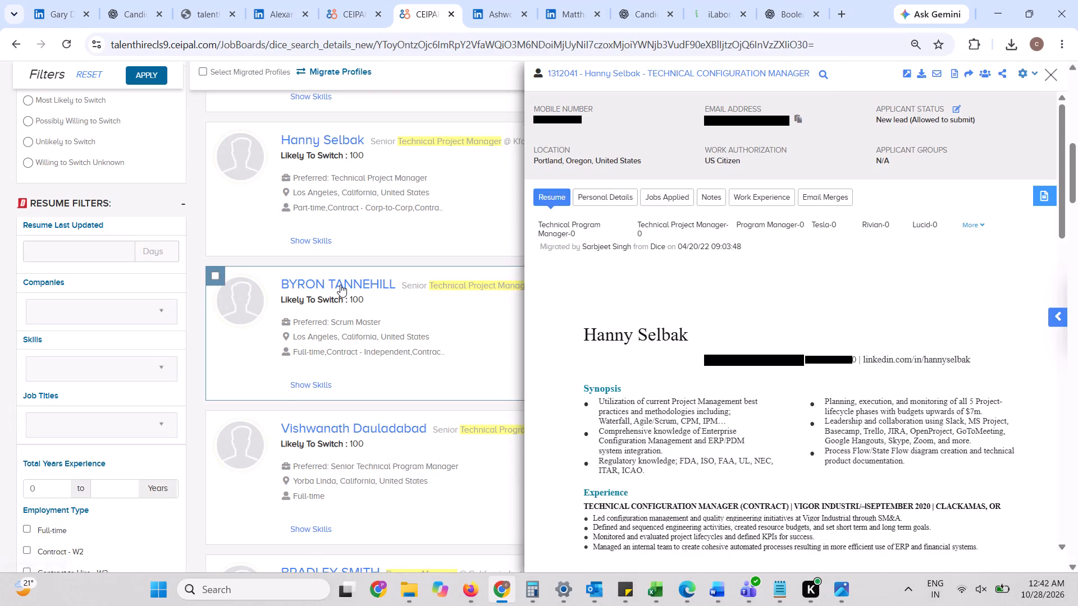
scroll(340, 284, "down", 2)
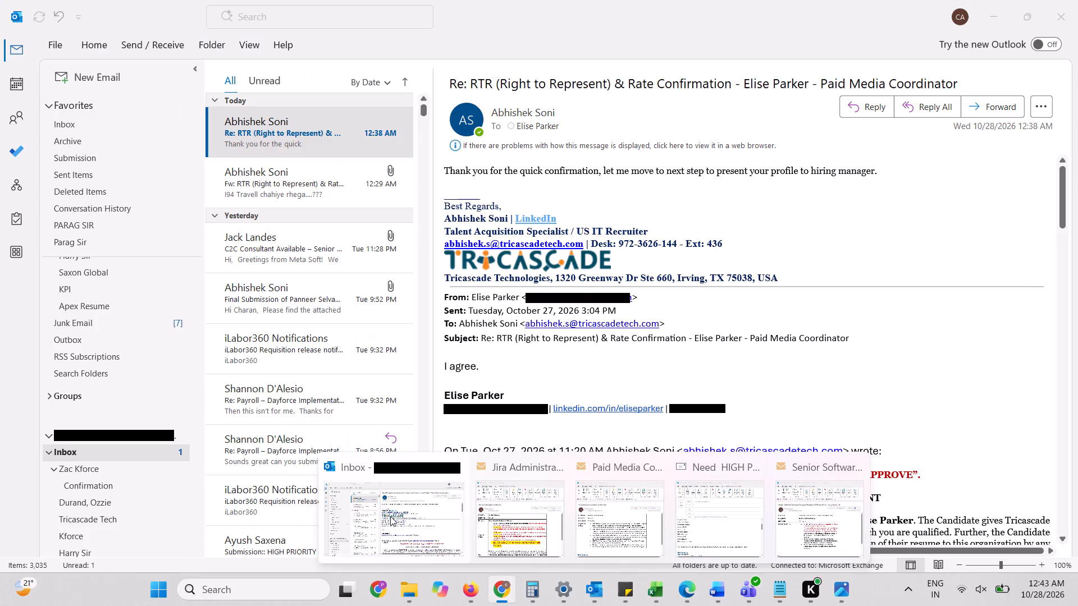
scroll(748, 348, "down", 3)
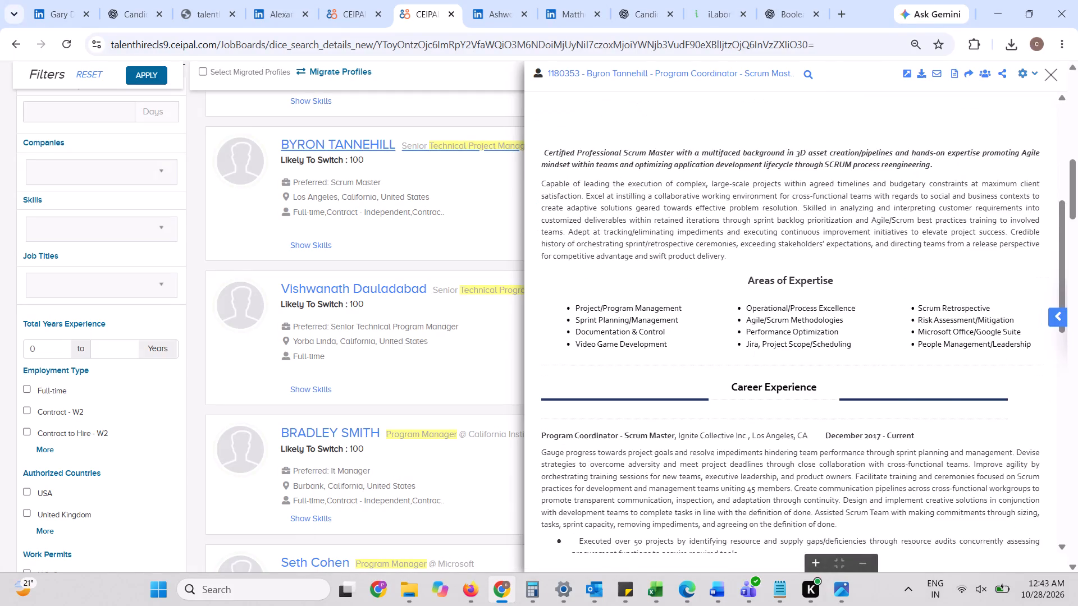
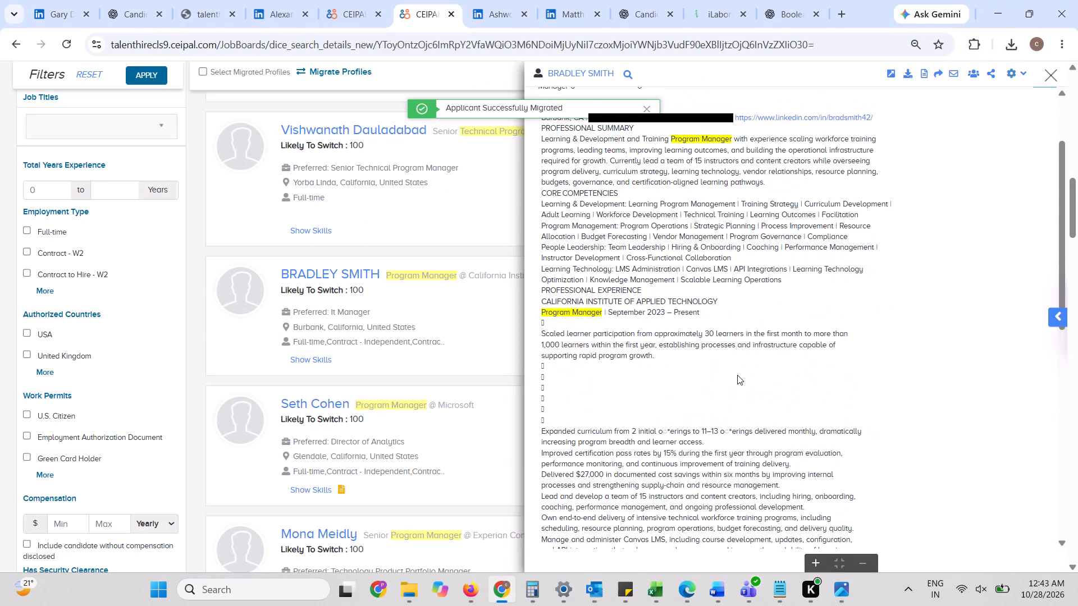
Review the Burbank Program Manager's resume through its experience and certifications, and select the email address in the resume header.
scroll(737, 375, "down", 2)
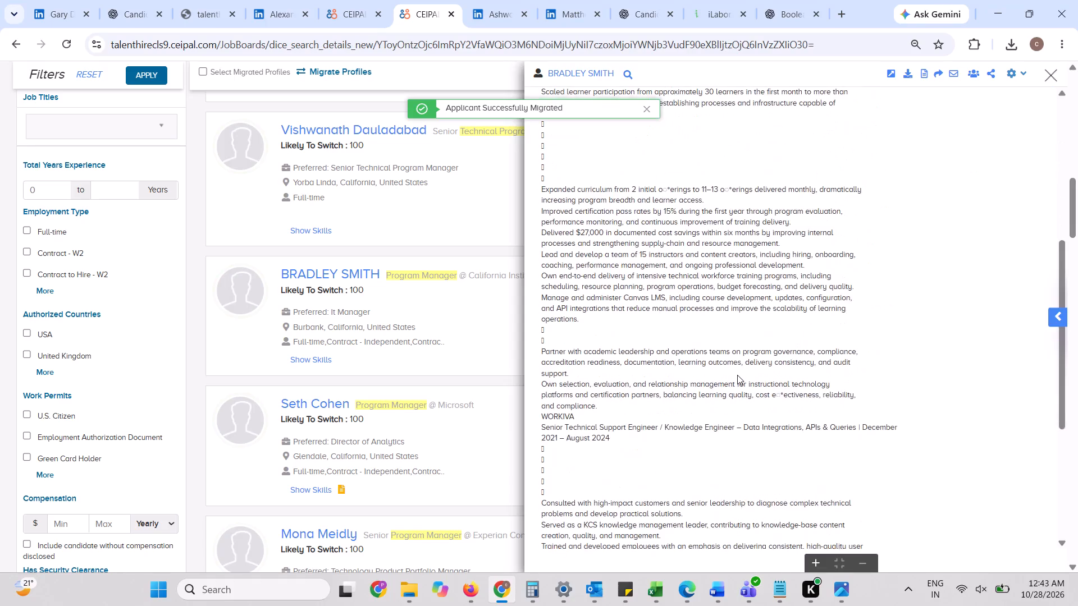
scroll(737, 375, "down", 3)
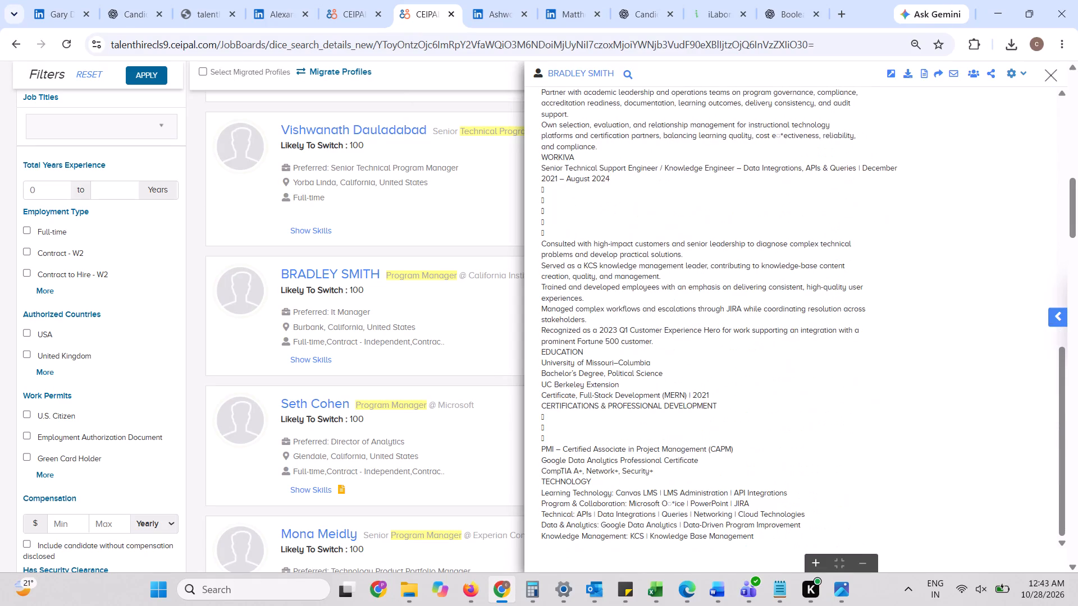
scroll(737, 375, "down", 1)
scroll(737, 375, "up", 9)
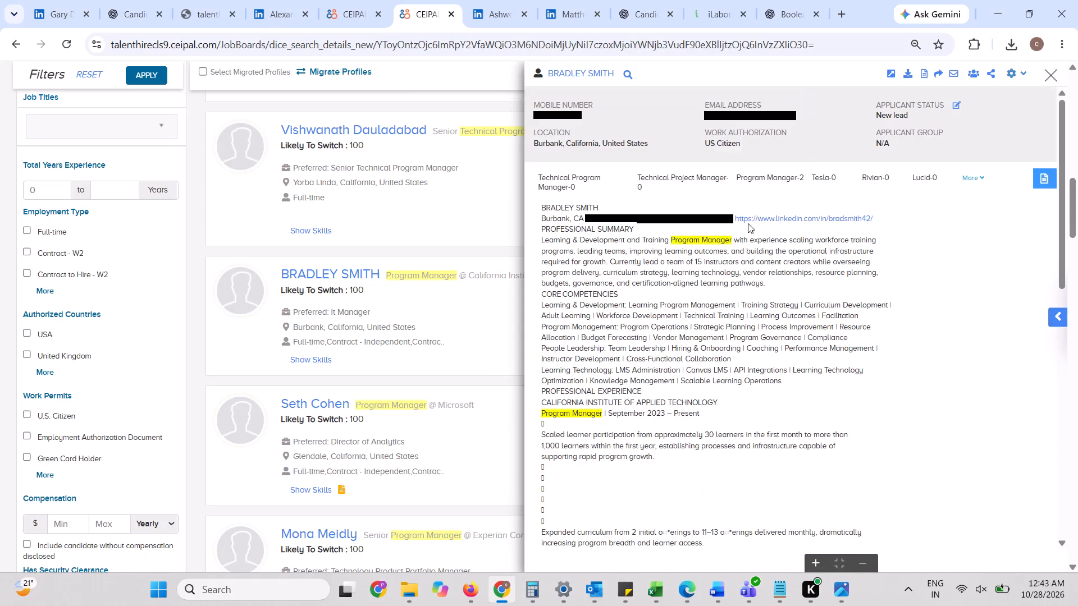
left_click_drag(643, 222, 731, 214)
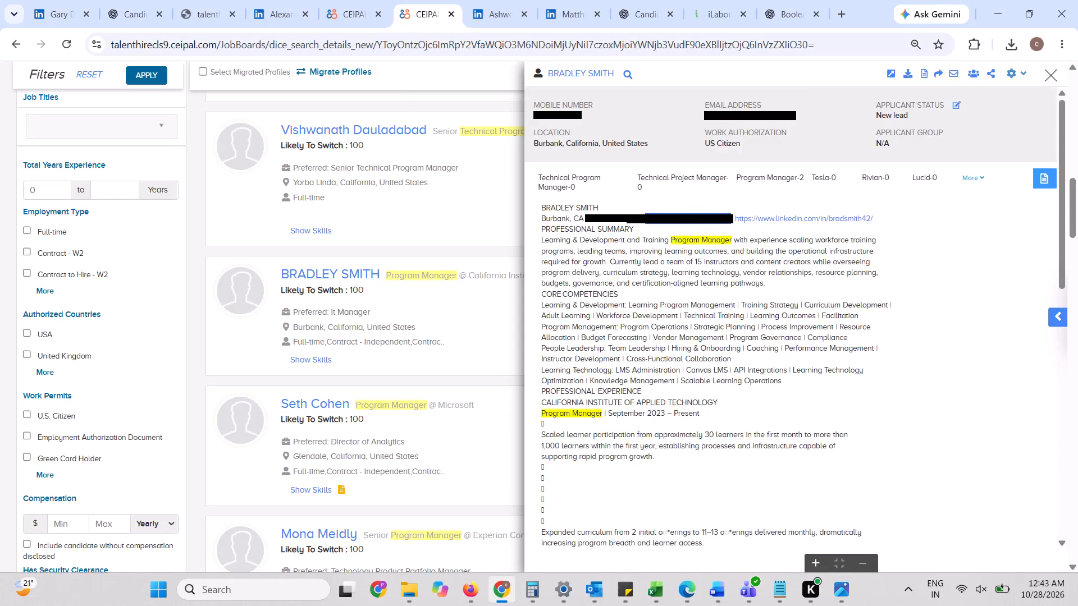
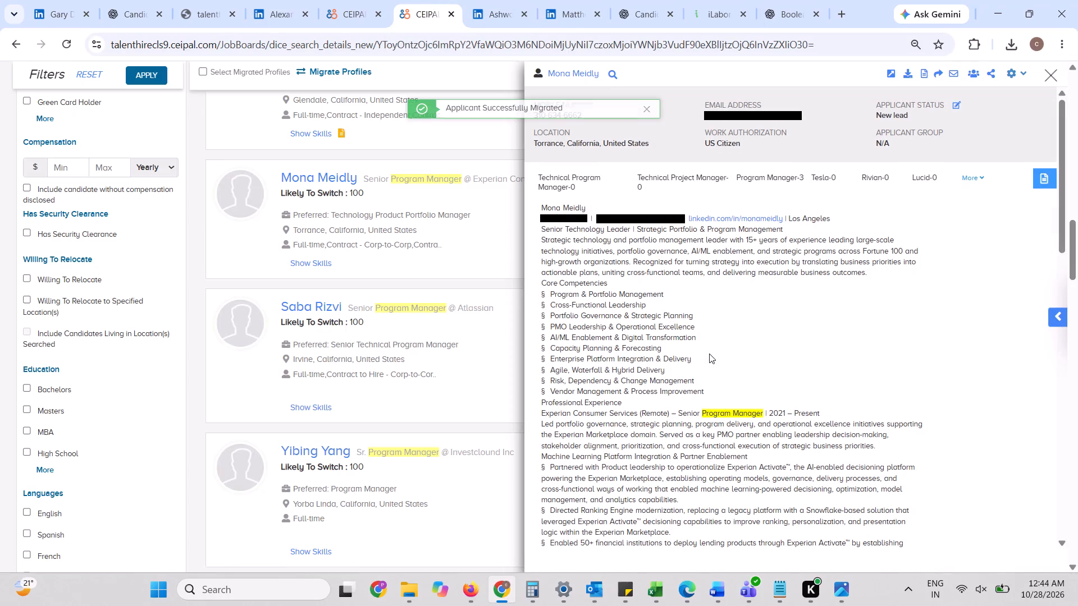
scroll(709, 353, "down", 2)
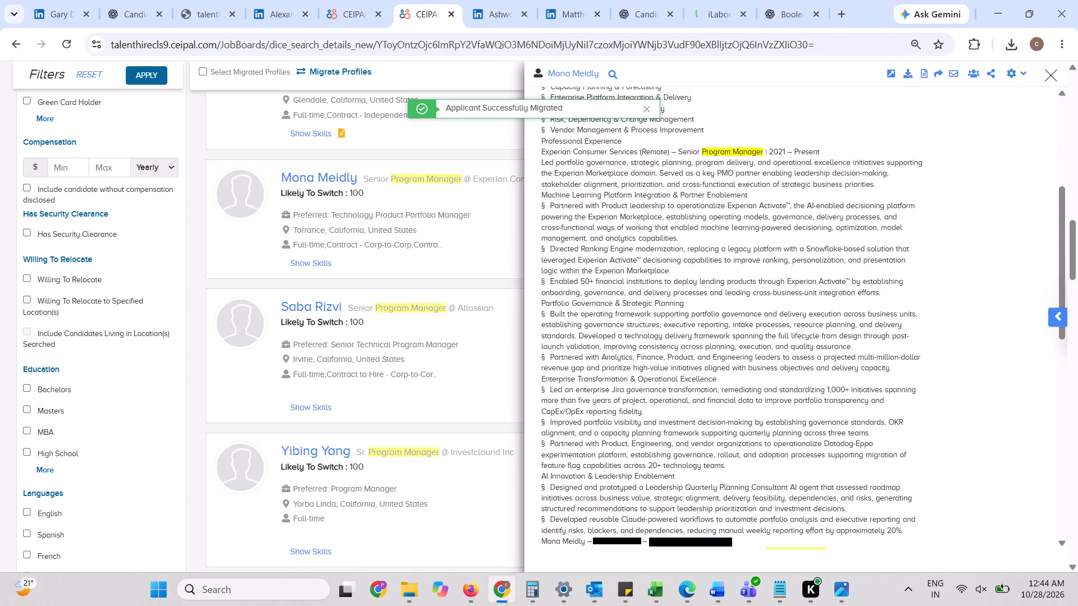
scroll(709, 353, "down", 1)
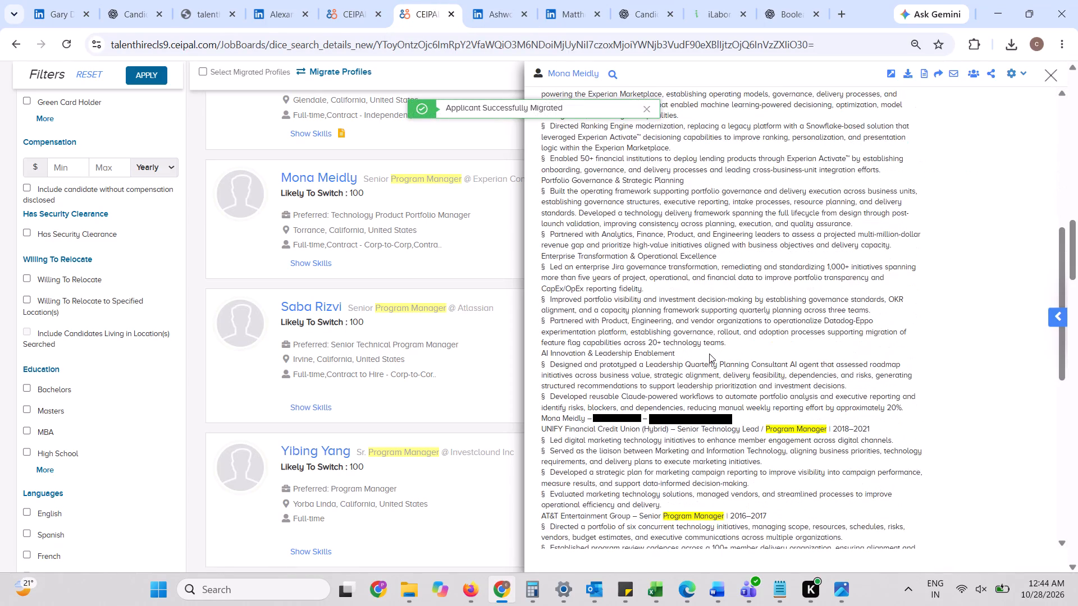
scroll(709, 353, "down", 3)
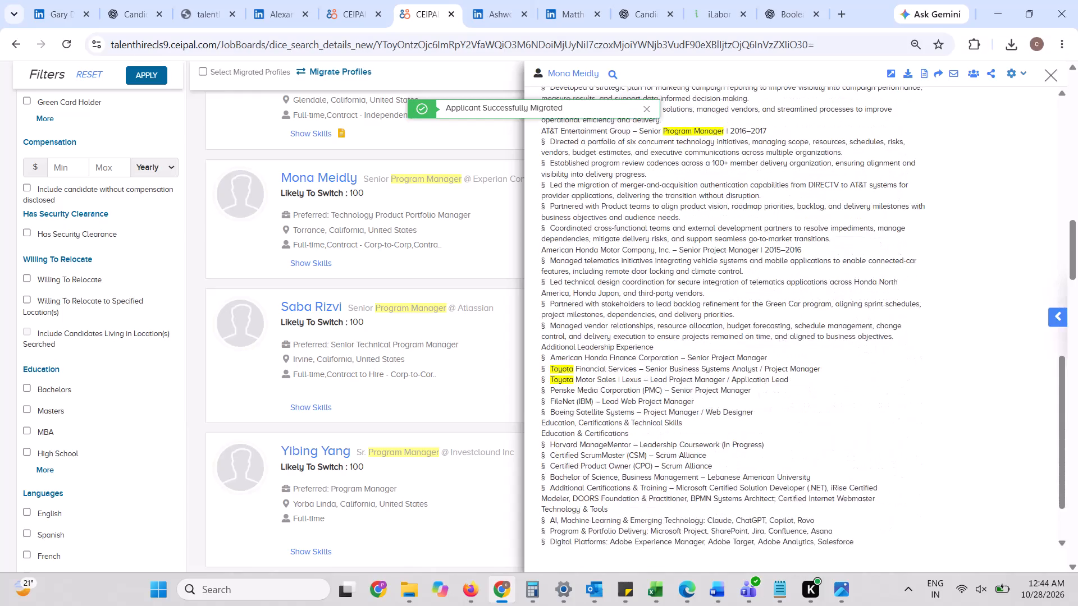
scroll(709, 353, "down", 1)
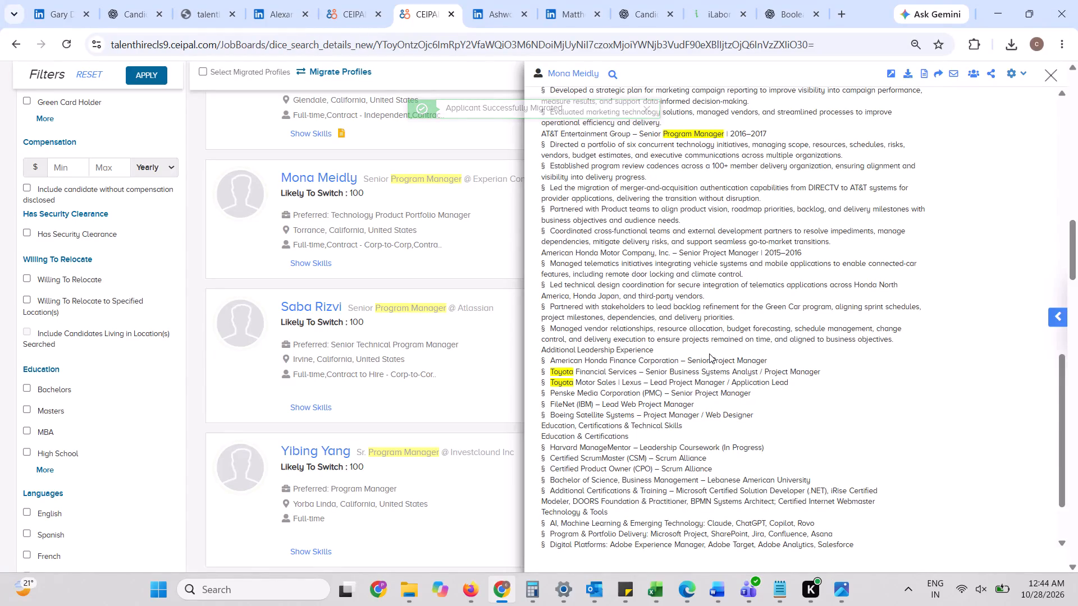
scroll(709, 353, "up", 3)
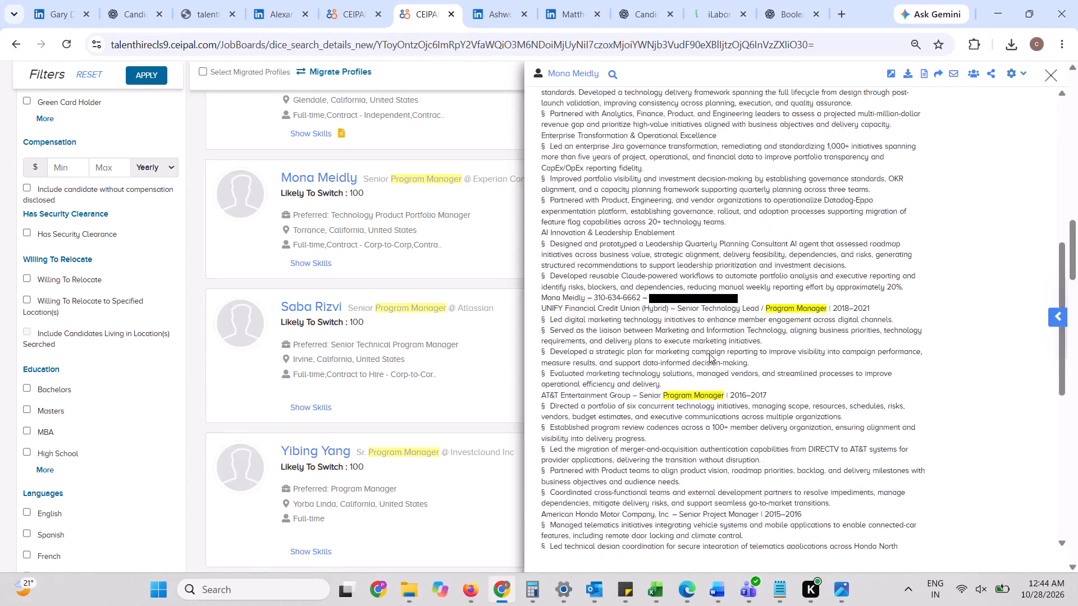
Open the options for the LinkedIn profile link in the contact line of the Torrance candidate's resume.
right_click(721, 217)
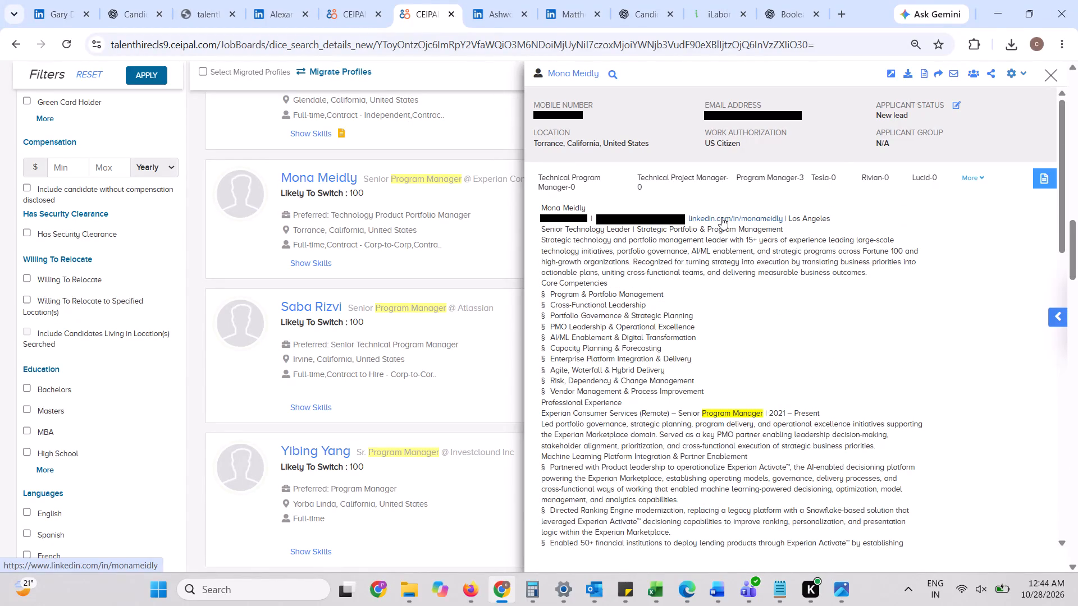
Open the LinkedIn profile linked in the Los Angeles candidate's resume and switch to it.
left_click(764, 234)
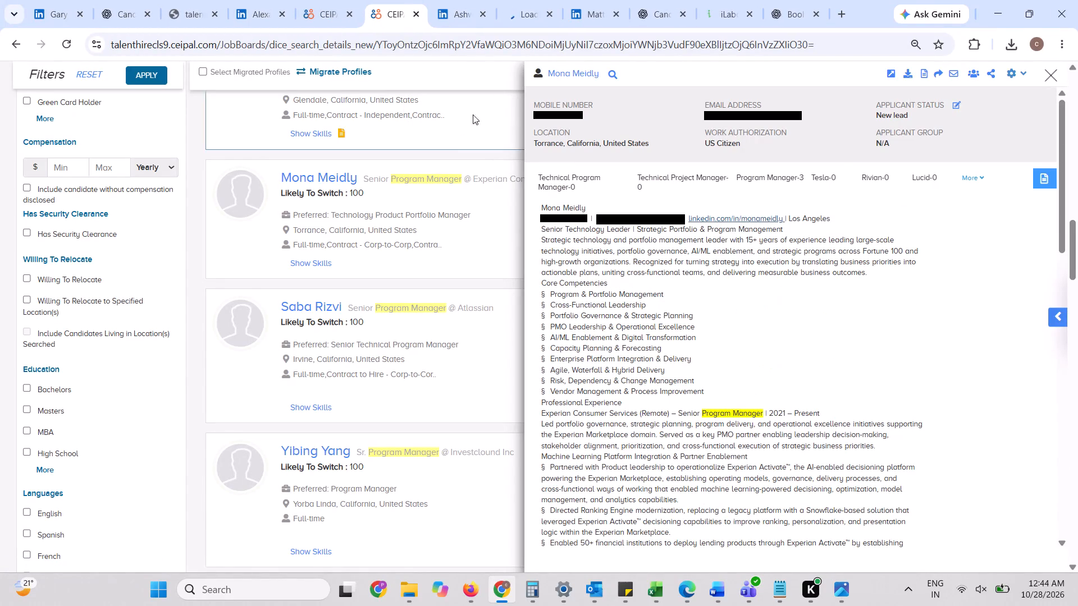
left_click(520, 16)
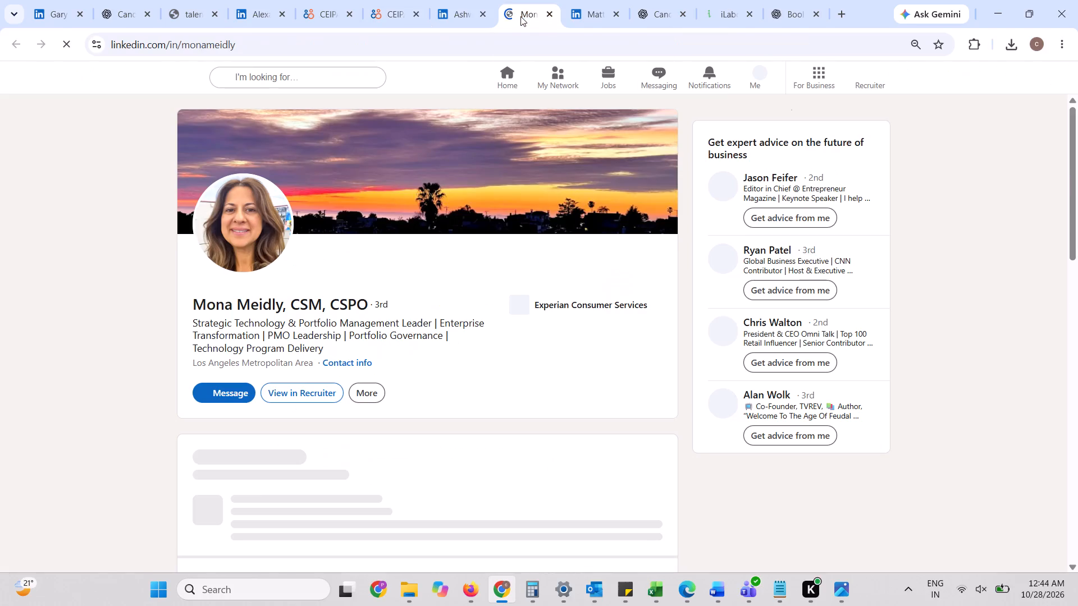
Switch back to the Los Angeles candidate's resume in CEIPAL and bring up the link options for the email address in its header.
left_click(410, 20)
left_click(631, 360)
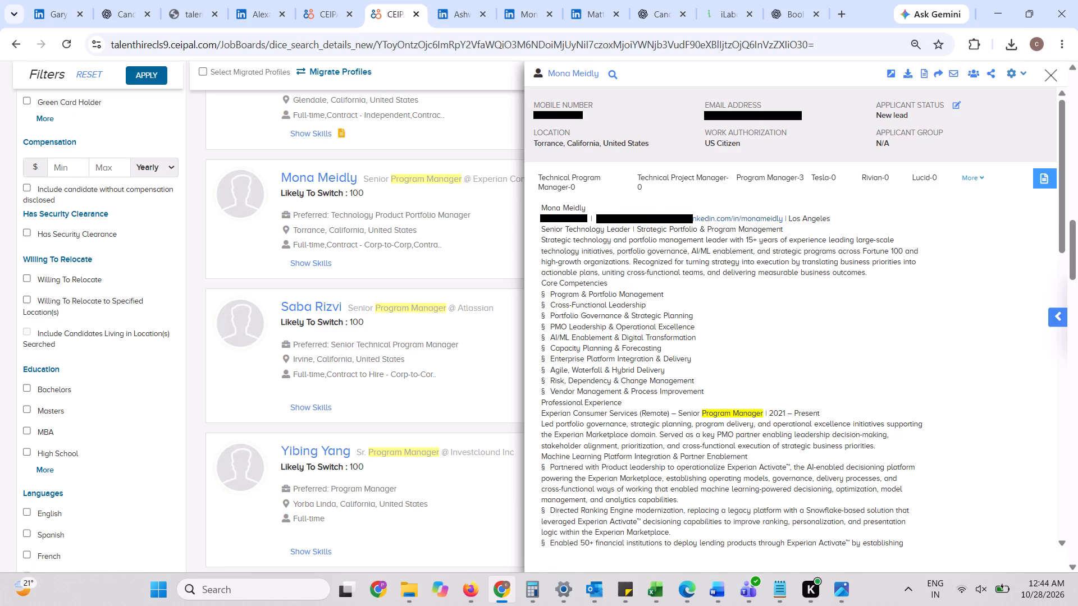
right_click(631, 220)
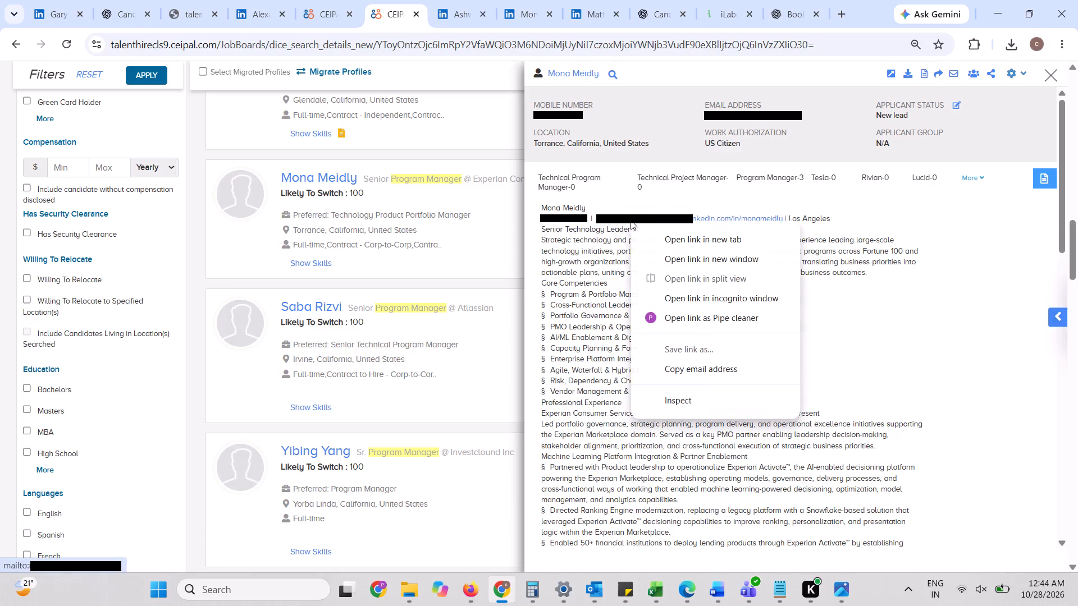
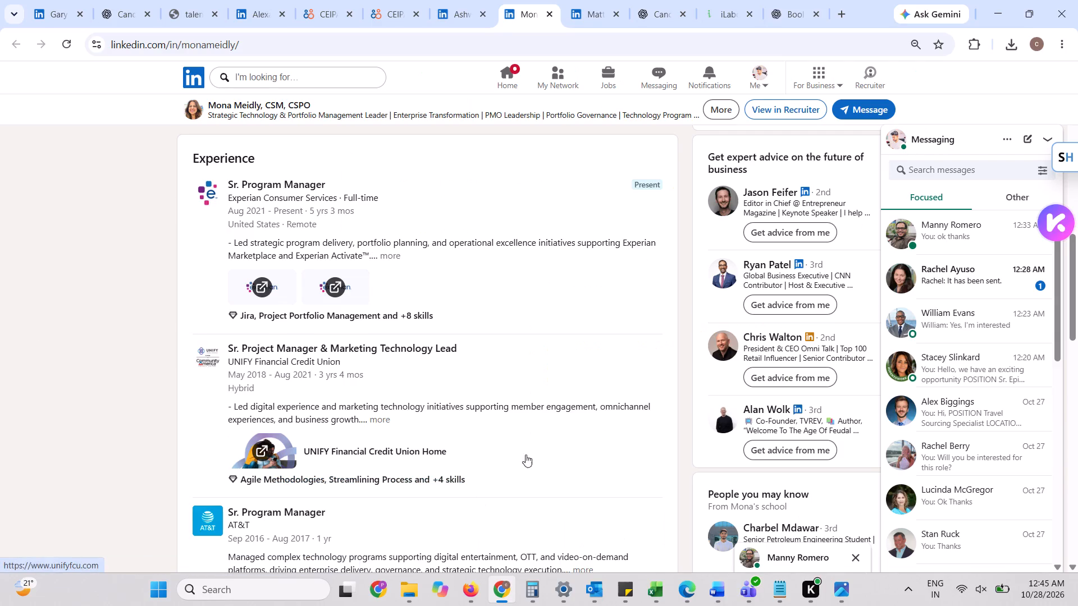
Review the work experience and education sections of the Los Angeles candidate's LinkedIn profile.
scroll(528, 448, "down", 4)
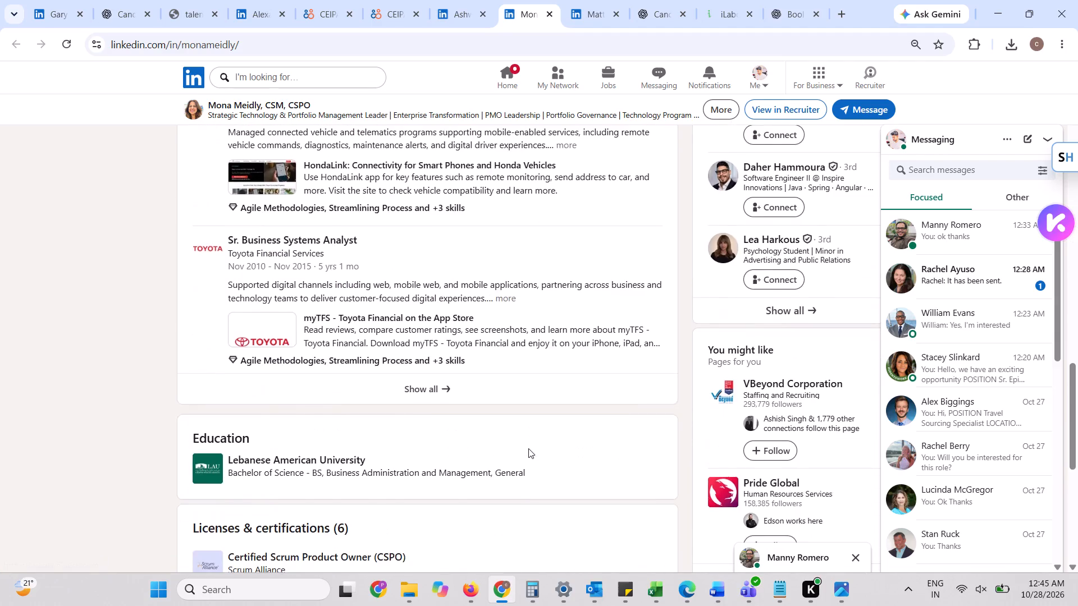
scroll(528, 448, "down", 1)
scroll(511, 405, "down", 1)
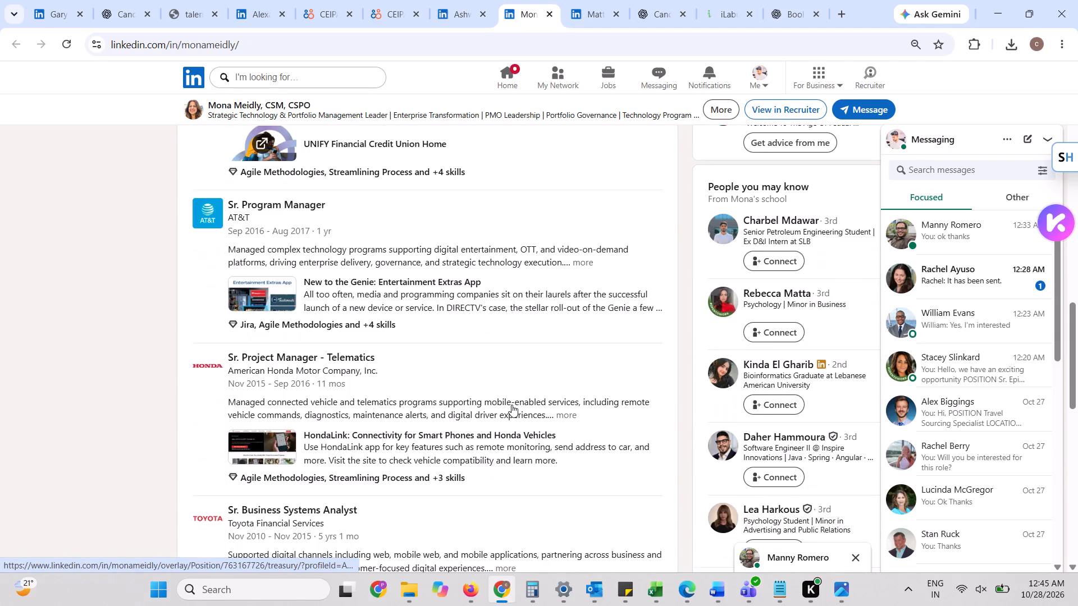
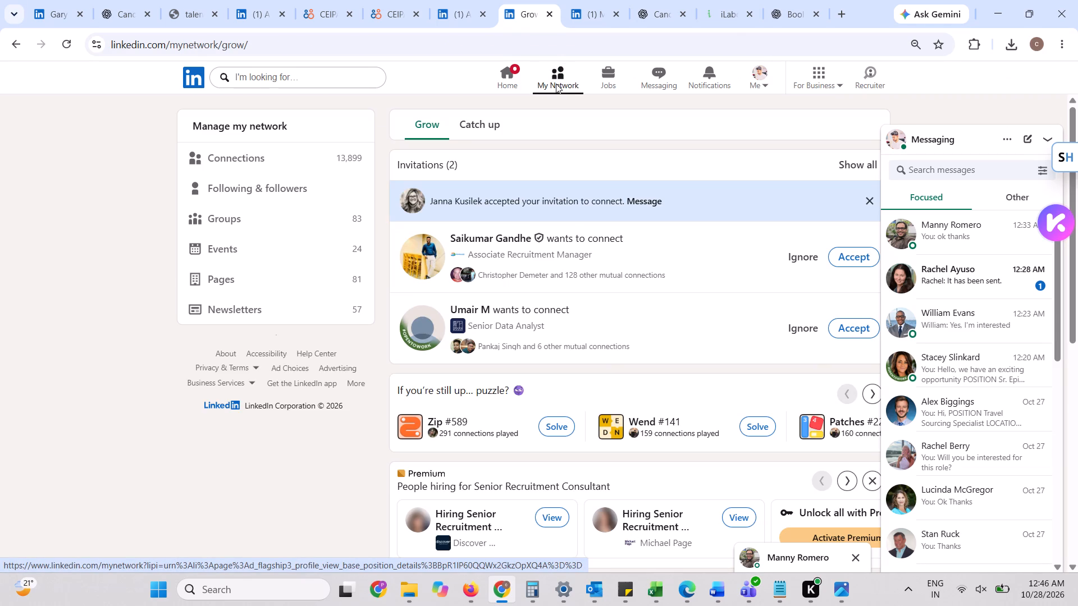
Open the most recently added connection's profile from the LinkedIn connections list and review her work experience.
left_click(275, 146)
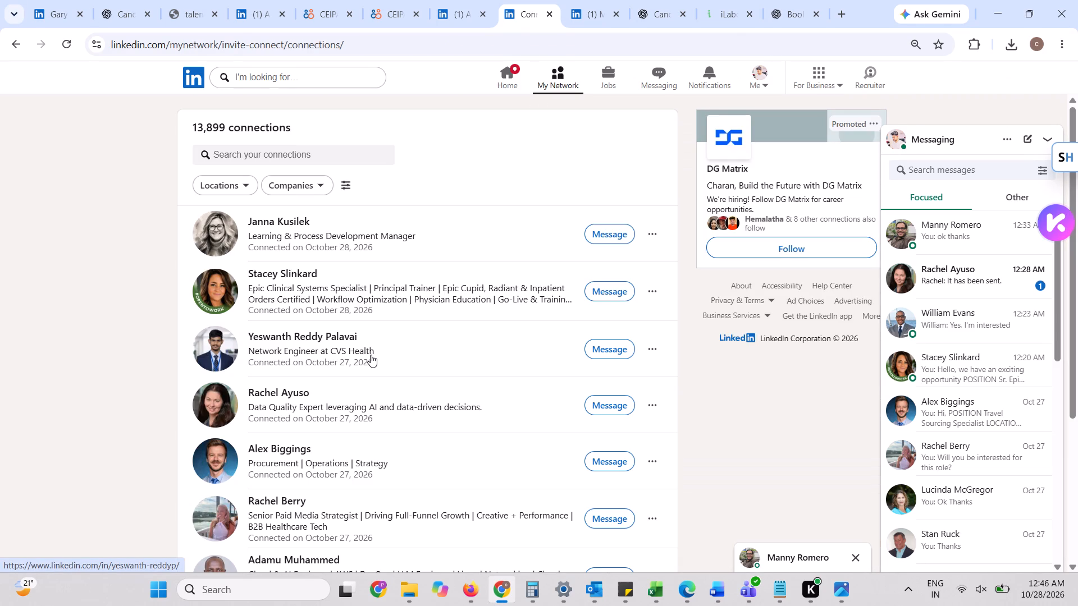
left_click(276, 219)
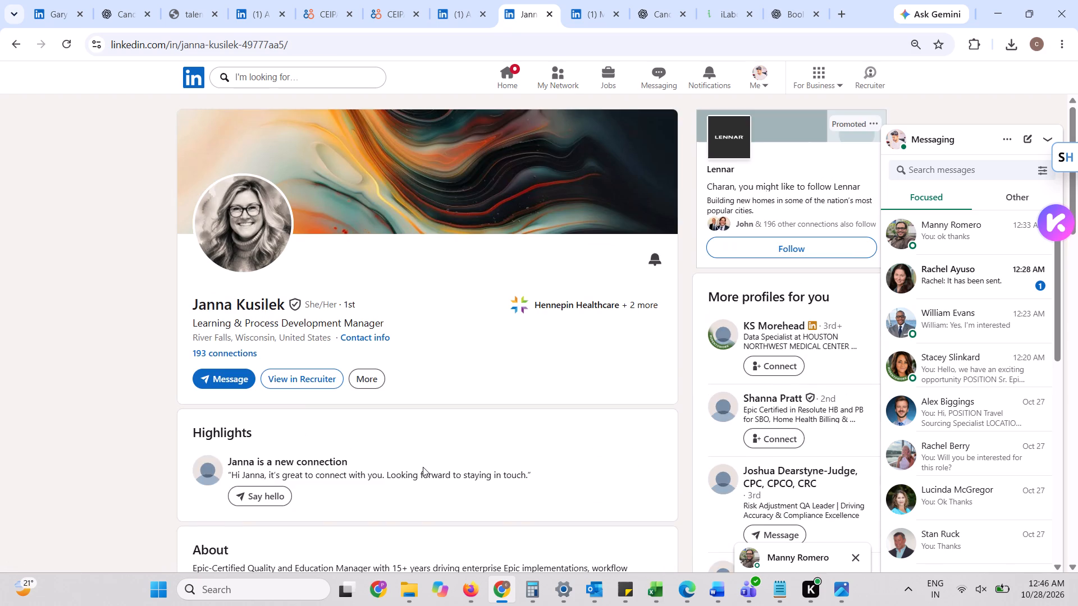
scroll(423, 467, "down", 7)
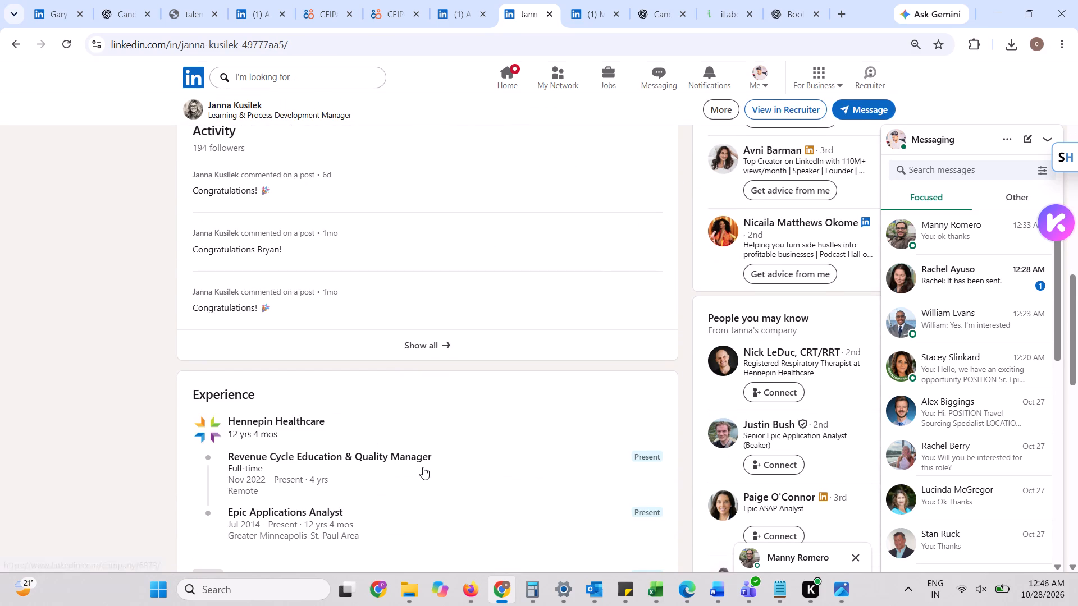
scroll(423, 467, "down", 2)
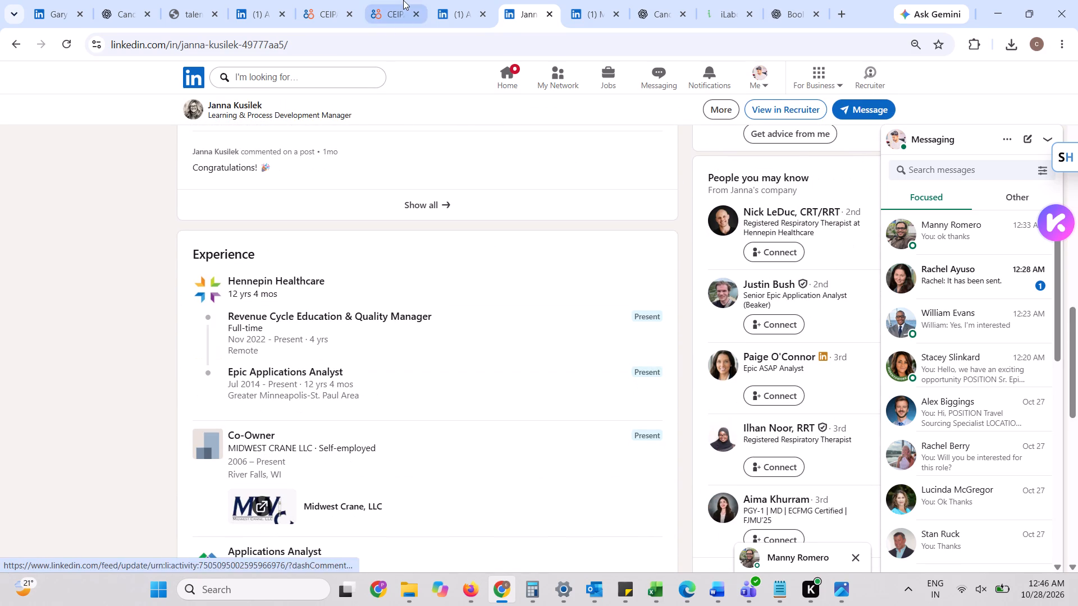
Switch to the CEIPAL Dice results and review the resume of the Senior Program Manager at Atlassian in Irvine, California.
left_click(403, 0)
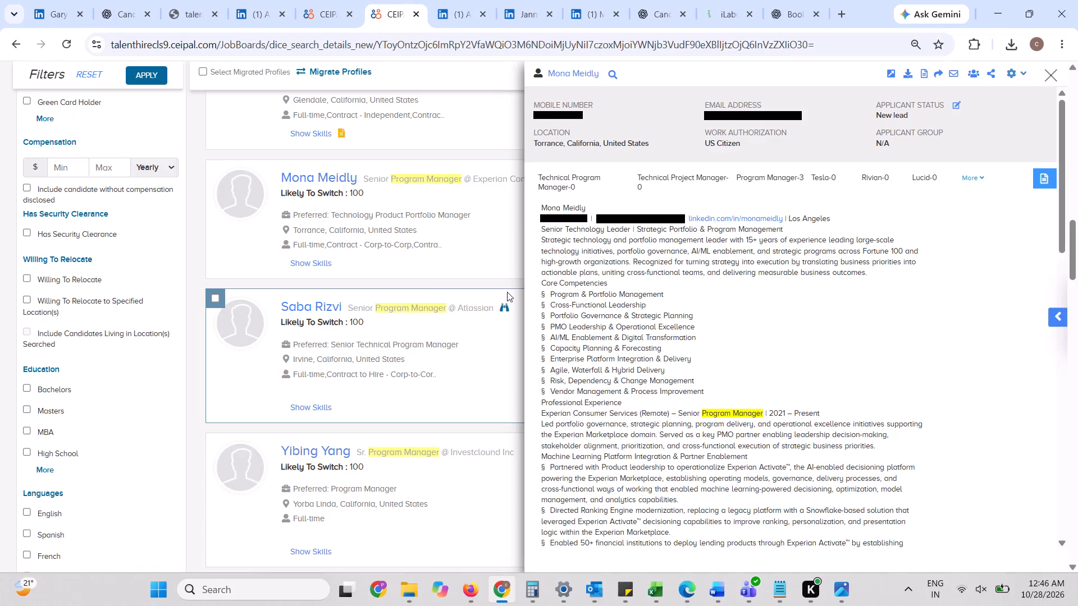
left_click(499, 309)
scroll(499, 309, "down", 1)
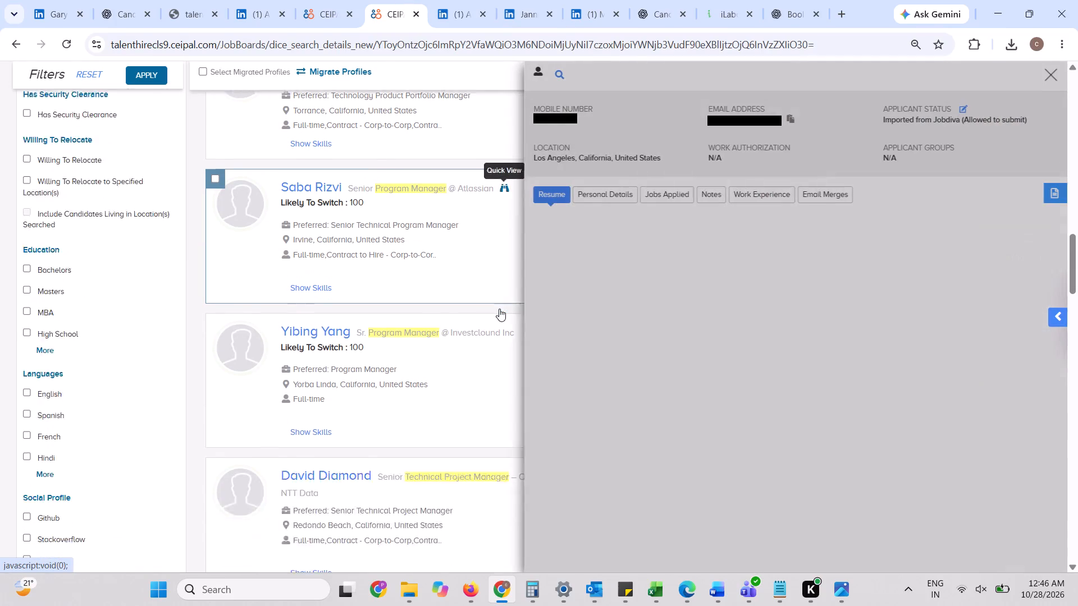
scroll(499, 309, "down", 1)
left_click(747, 434)
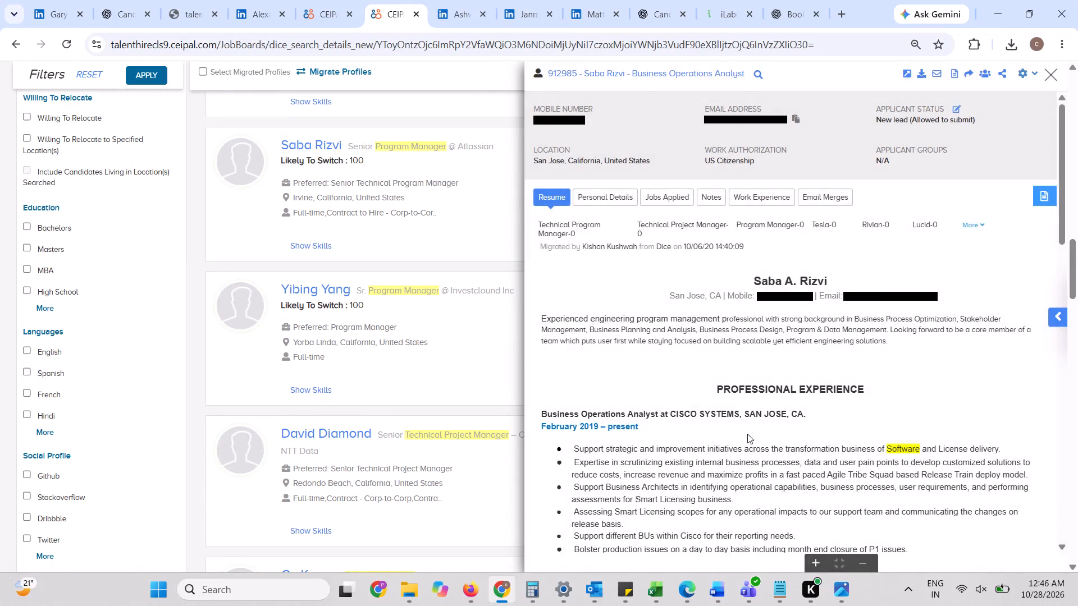
scroll(747, 434, "down", 2)
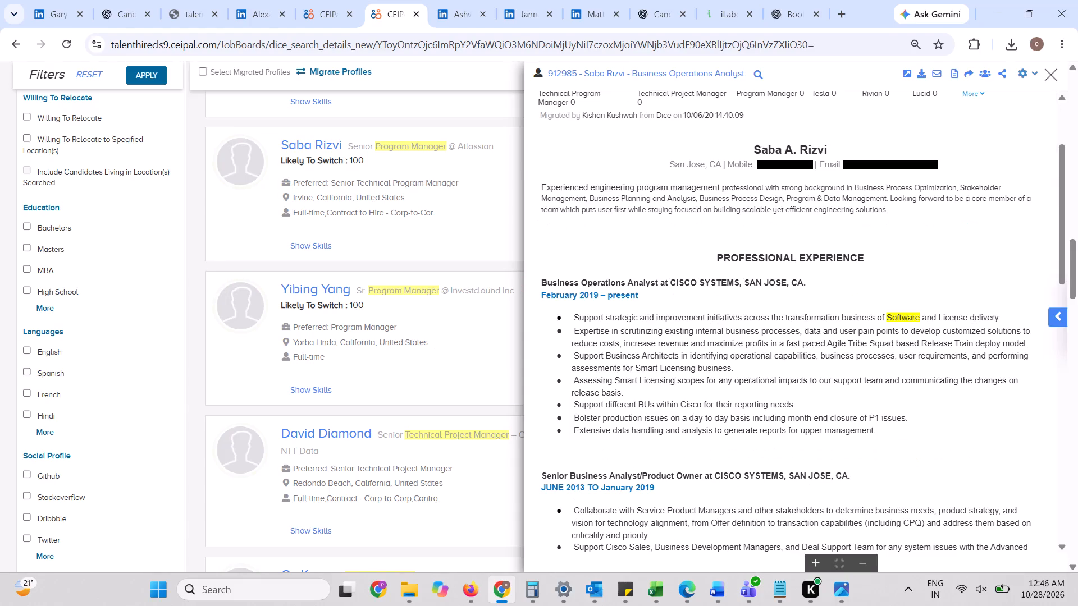
scroll(647, 451, "down", 4)
scroll(647, 451, "up", 1)
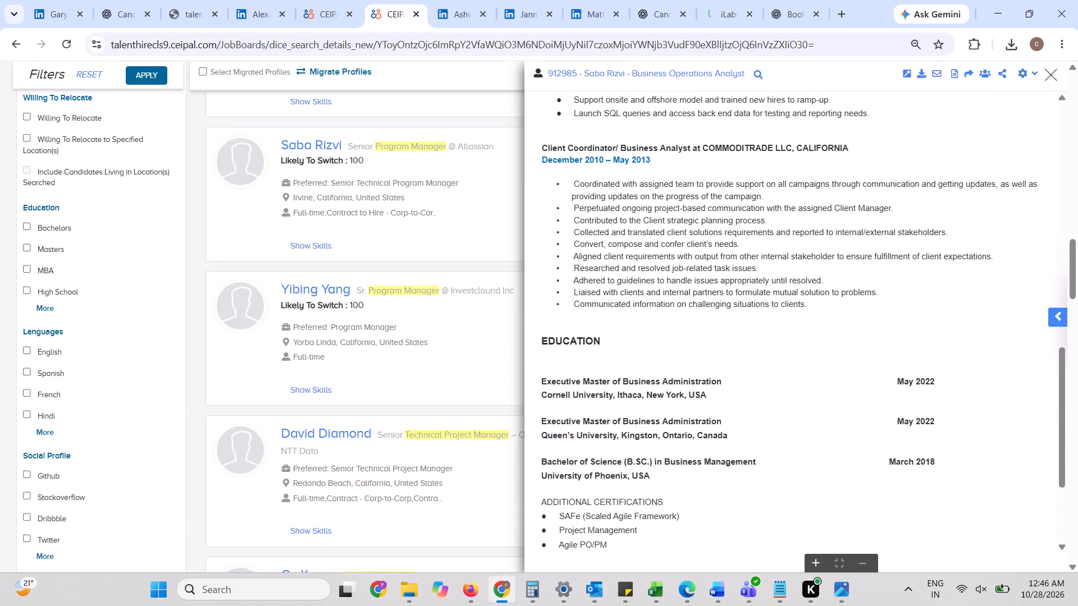
scroll(647, 451, "up", 1)
Copy the email address of the candidate whose resume is open.
left_click(796, 119)
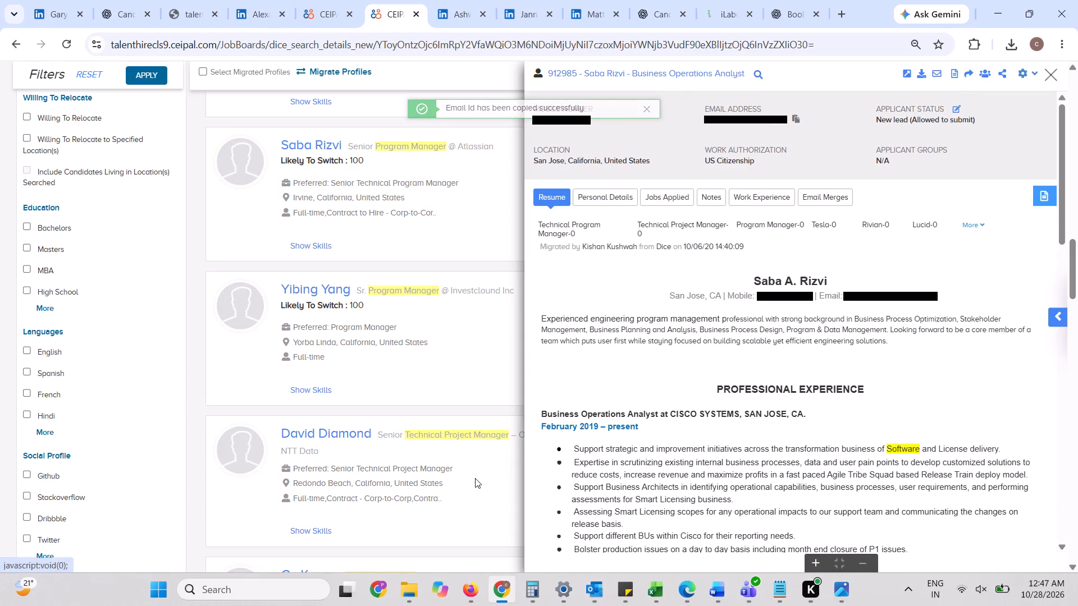
Open the quick view of the Sr. Program Manager at Investclound Inc in Yorba Linda, California.
left_click(519, 289)
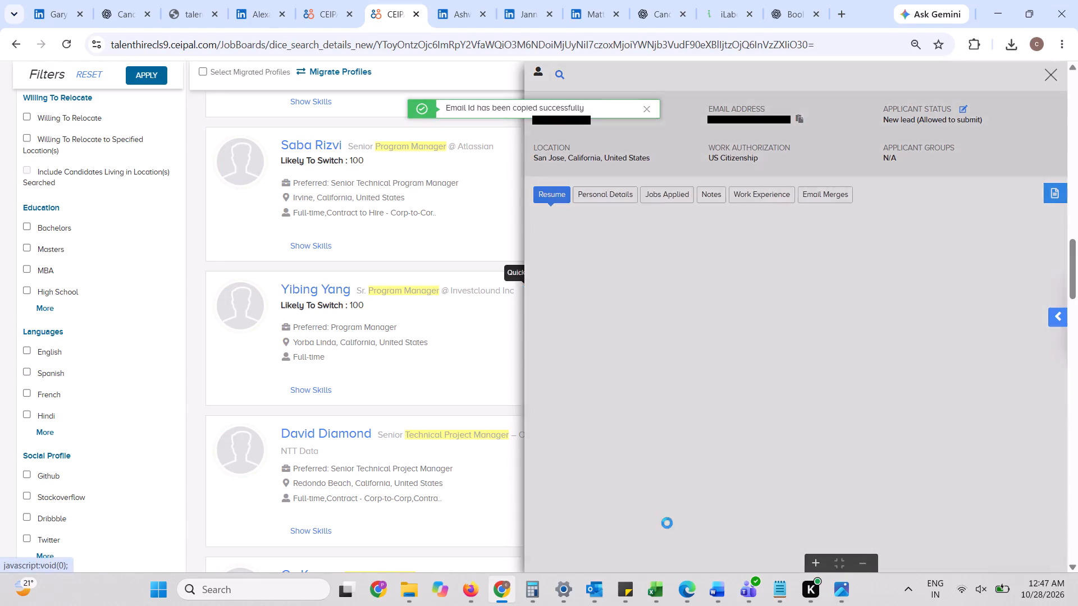
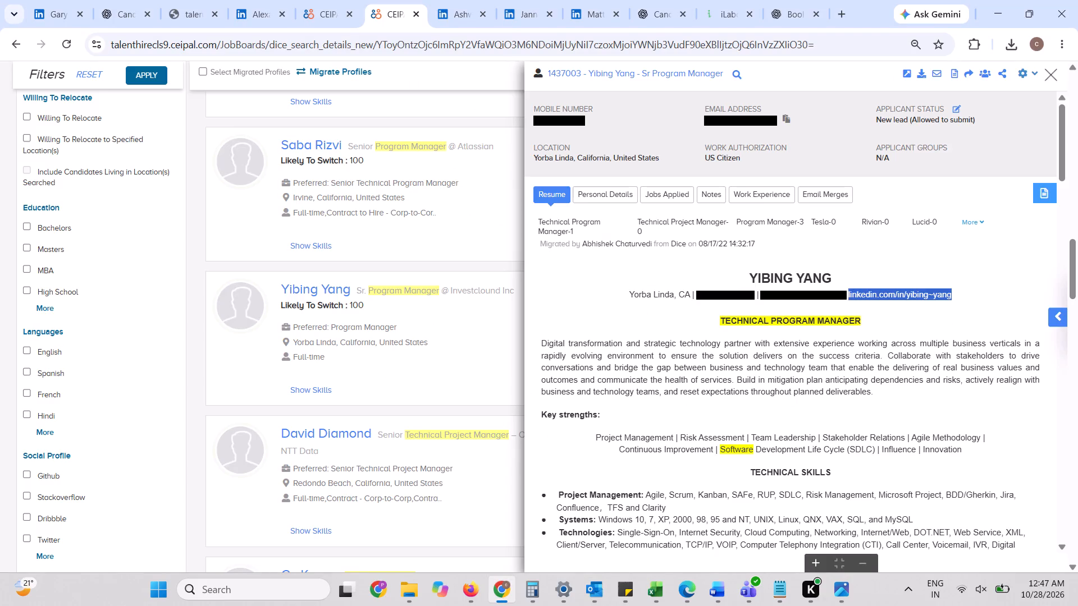
Copy the LinkedIn address from the Yorba Linda candidate's resume and open that profile in place of the Walgreen analyst's profile.
key("ctrl+c")
key("ctrl+c")
left_click(478, 0)
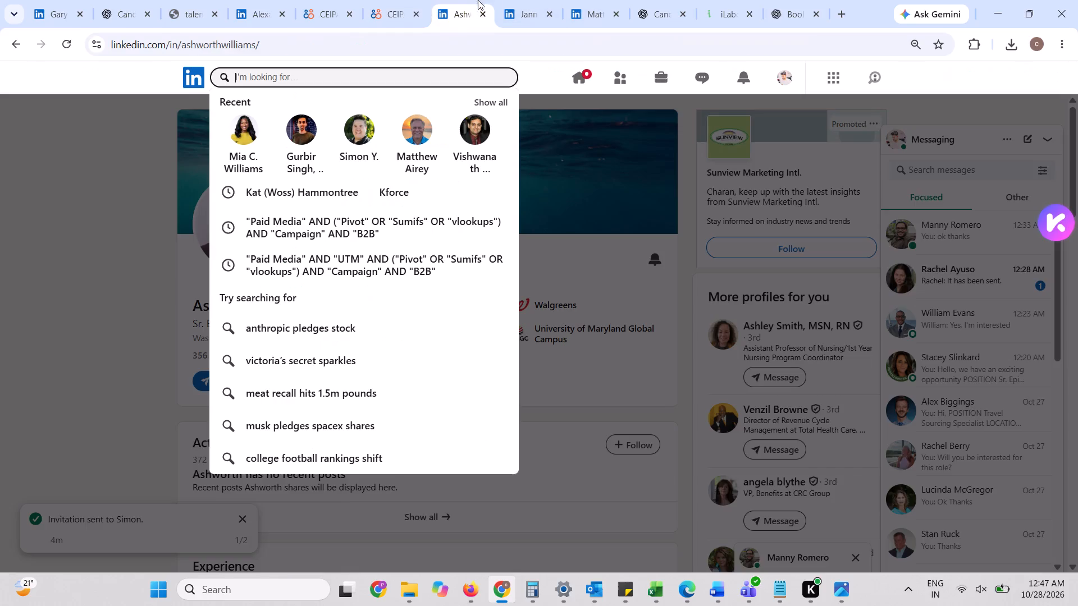
left_click(444, 40)
key("ctrl+v")
key("Return")
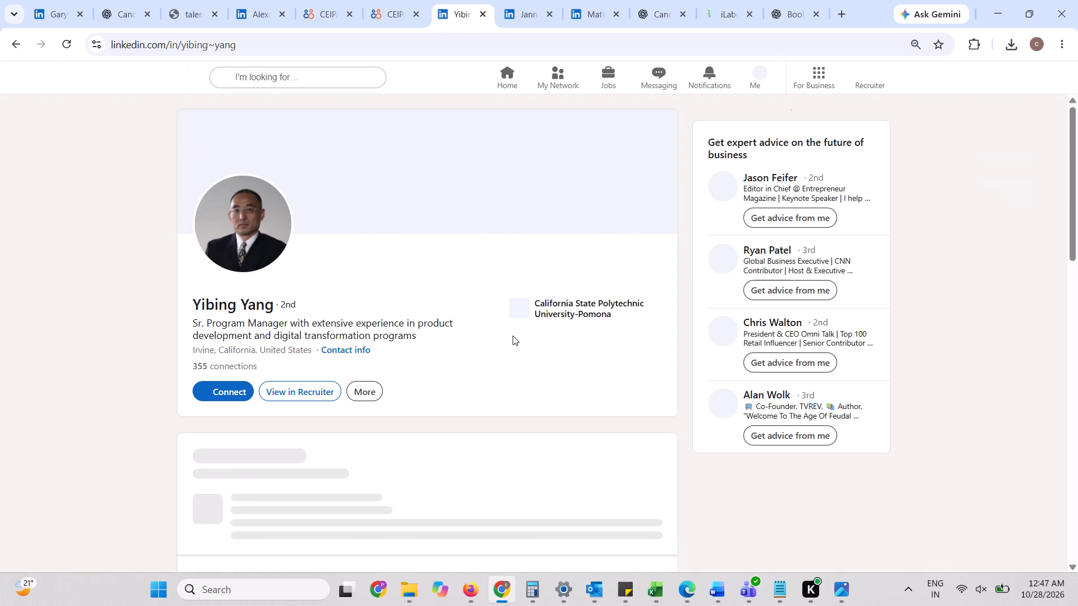
scroll(513, 336, "down", 3)
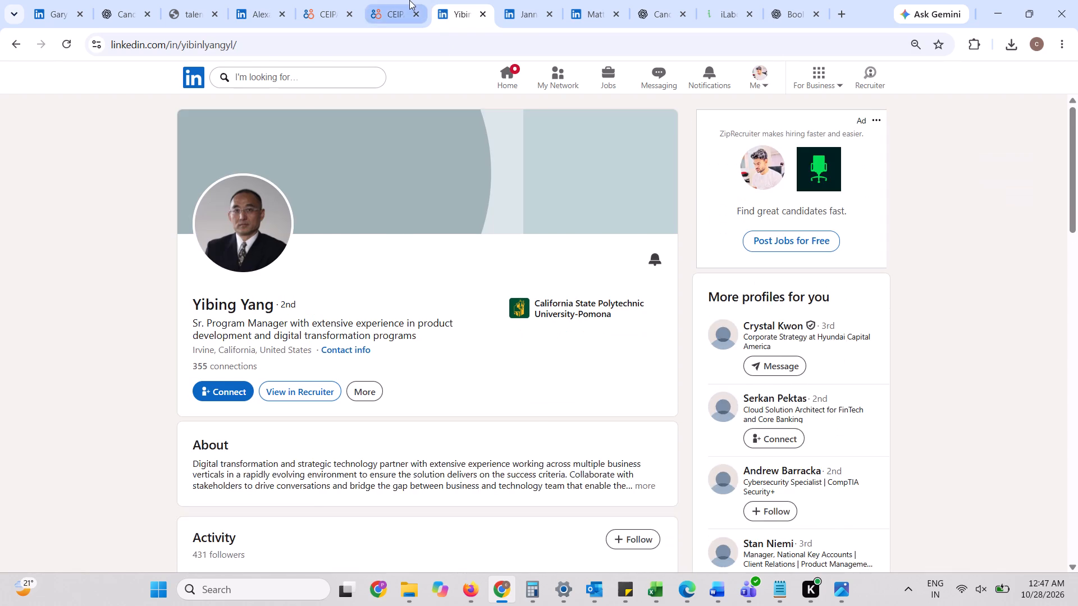
Switch back to the Yorba Linda candidate's resume in CEIPAL and search it for the keyword "hard".
left_click(407, 0)
left_click(733, 71)
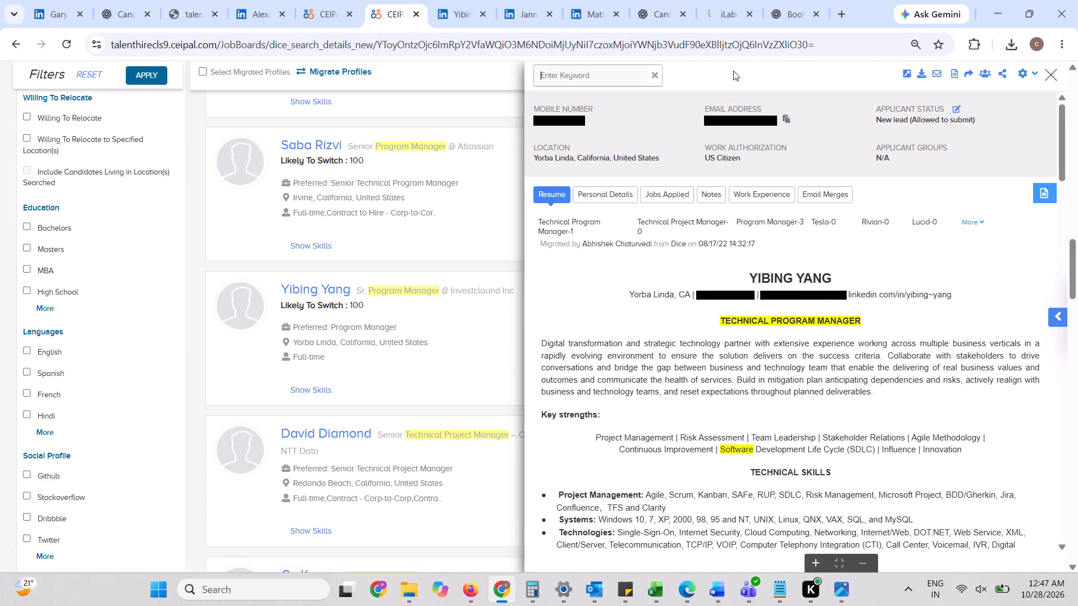
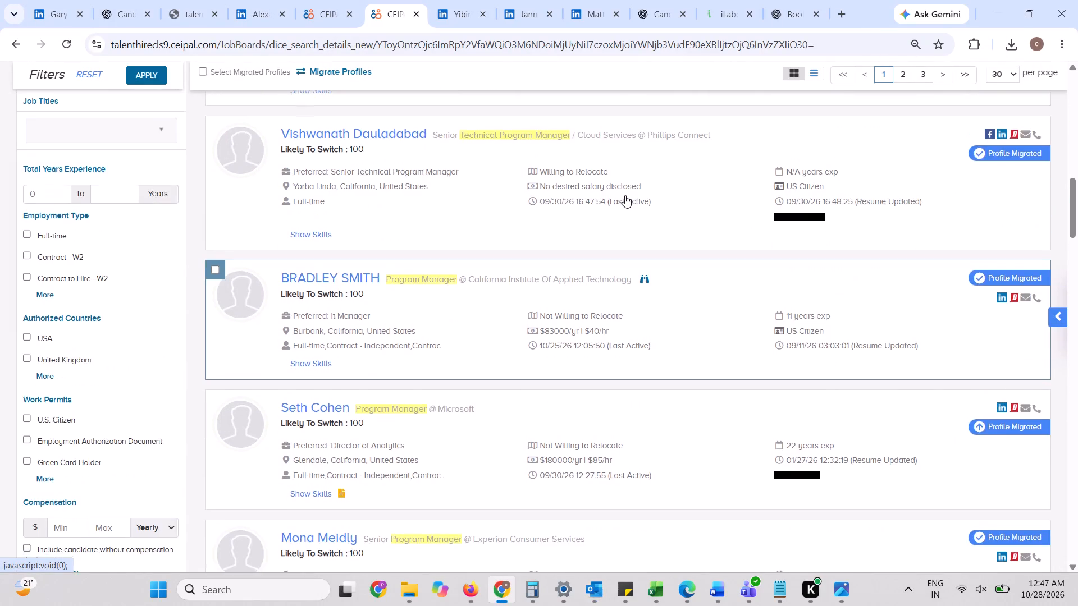
Look through the Dice results for the next candidate to review, reaching the Senior Technical Project Manager at LA 28 Olympic Games / NTT Data.
scroll(625, 195, "up", 2)
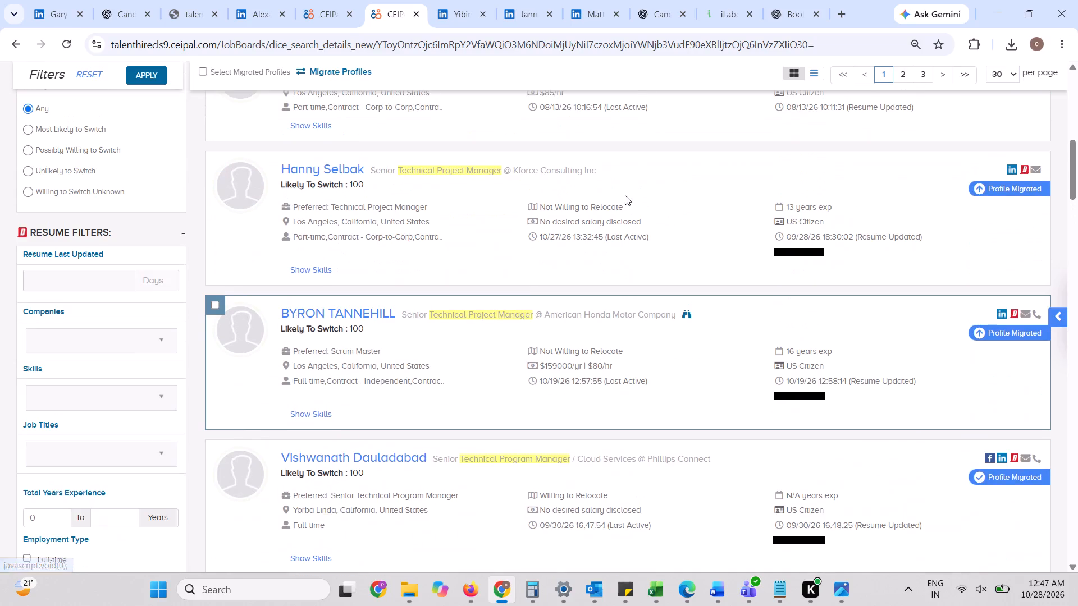
scroll(625, 195, "up", 2)
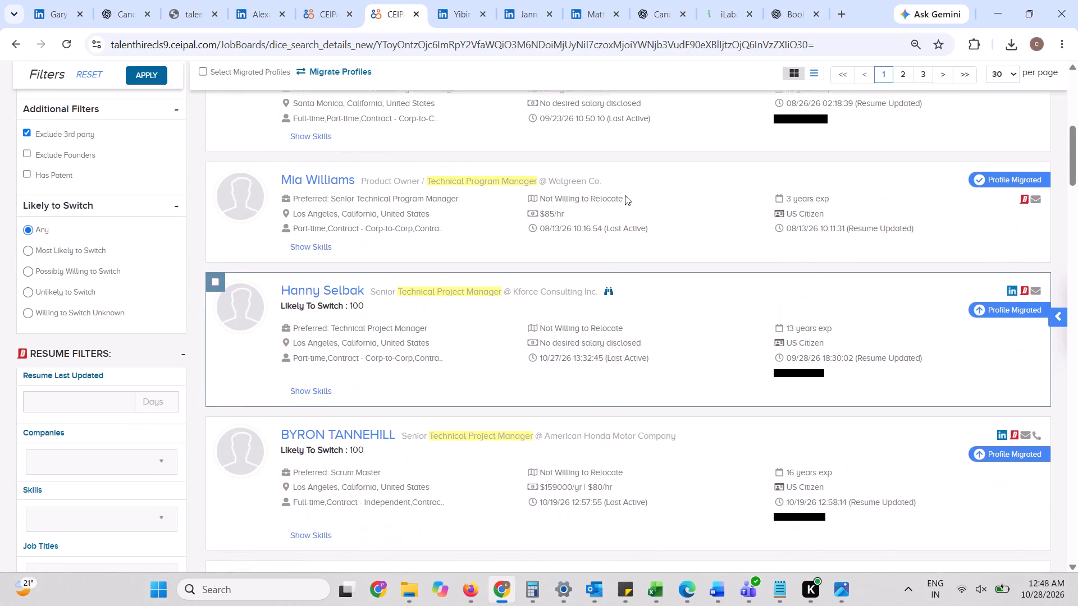
scroll(625, 195, "down", 4)
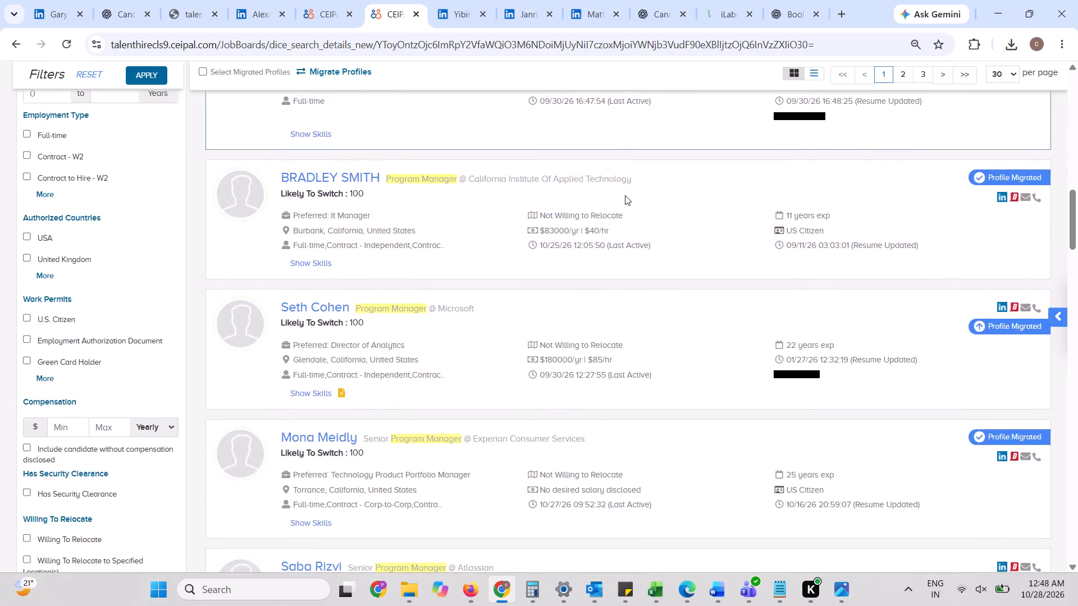
scroll(625, 195, "down", 5)
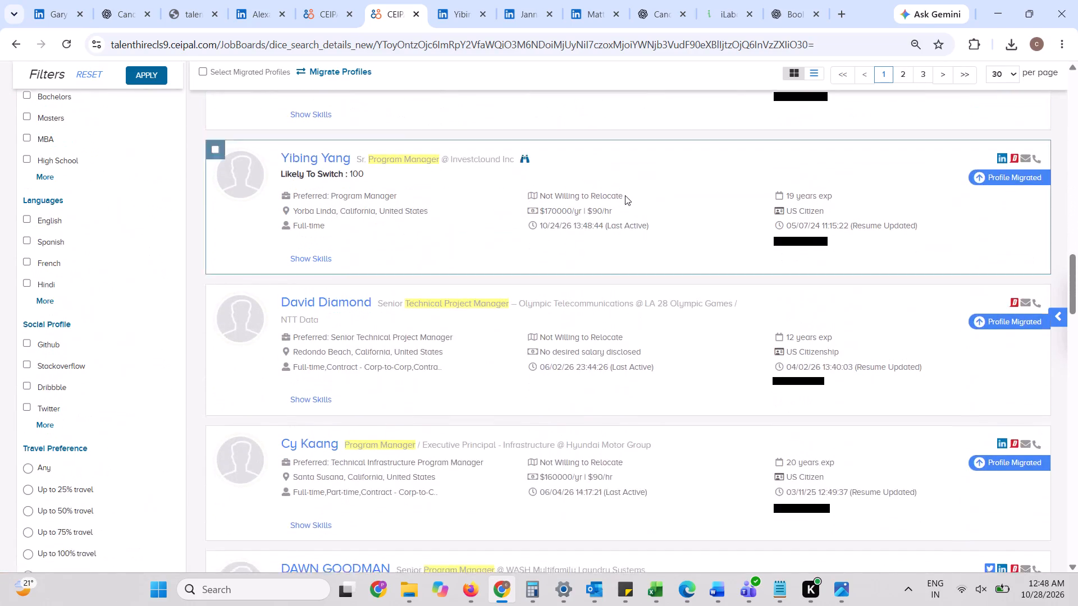
scroll(625, 195, "down", 1)
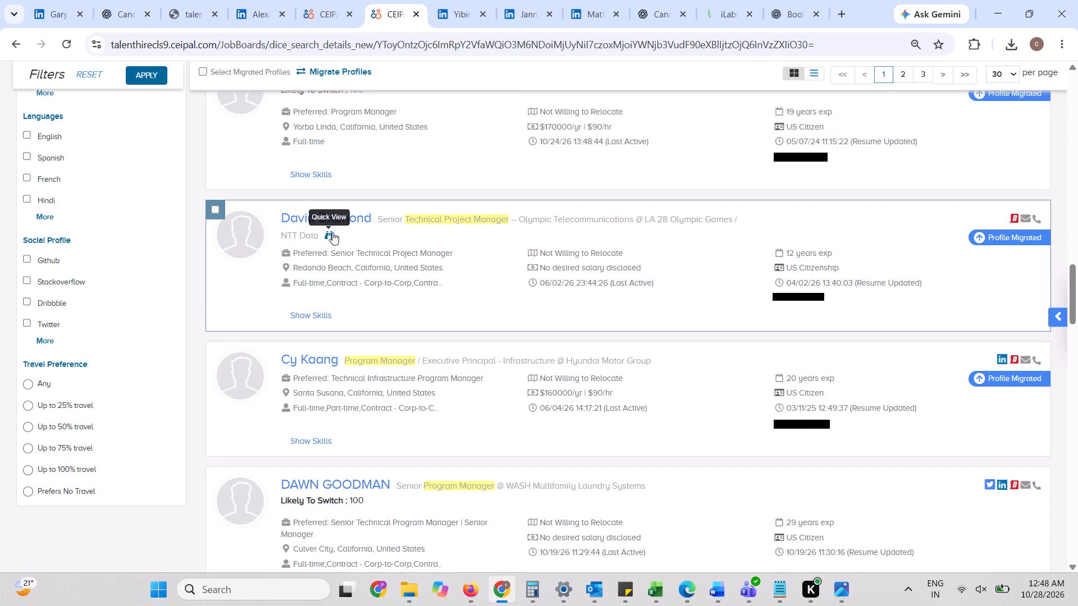
Open the quick view of the Redondo Beach Senior Technical Project Manager candidate and review the resume's summary, technical skills, education and work experience.
left_click(331, 232)
scroll(331, 232, "down", 2)
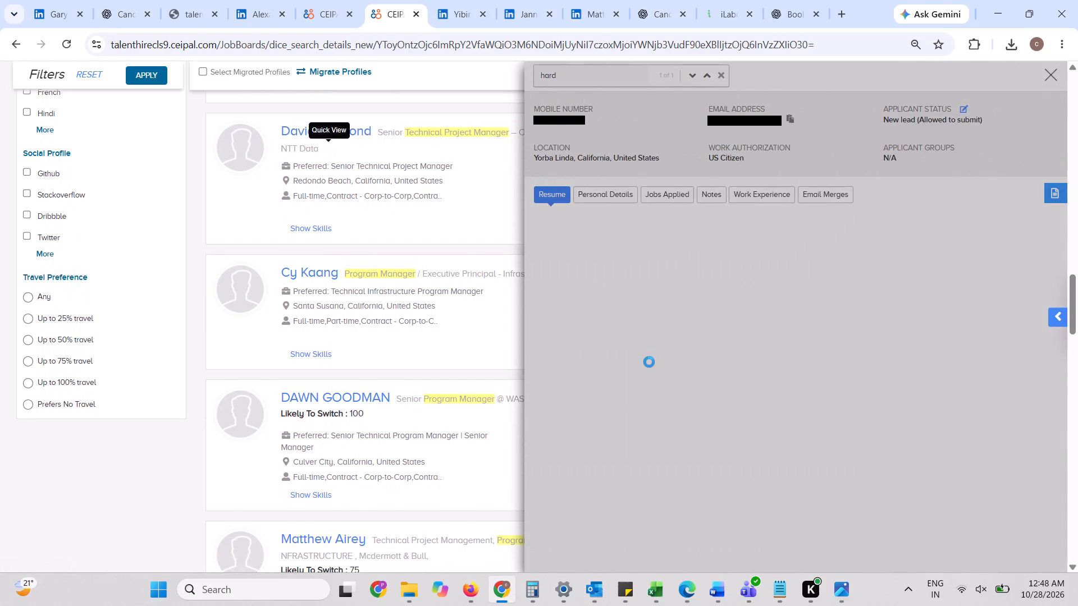
left_click(649, 362)
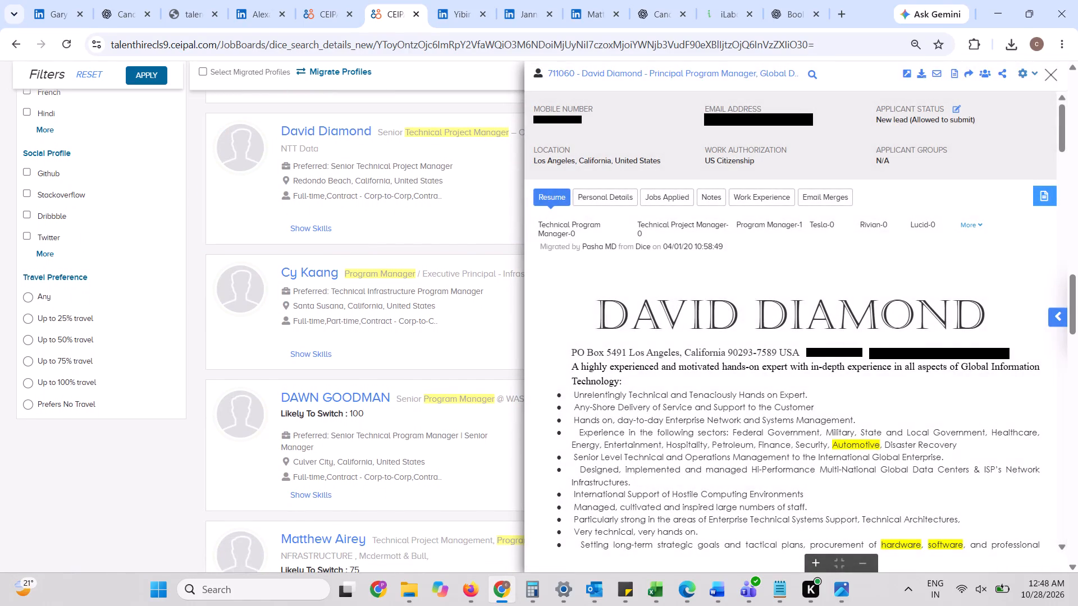
scroll(649, 362, "down", 3)
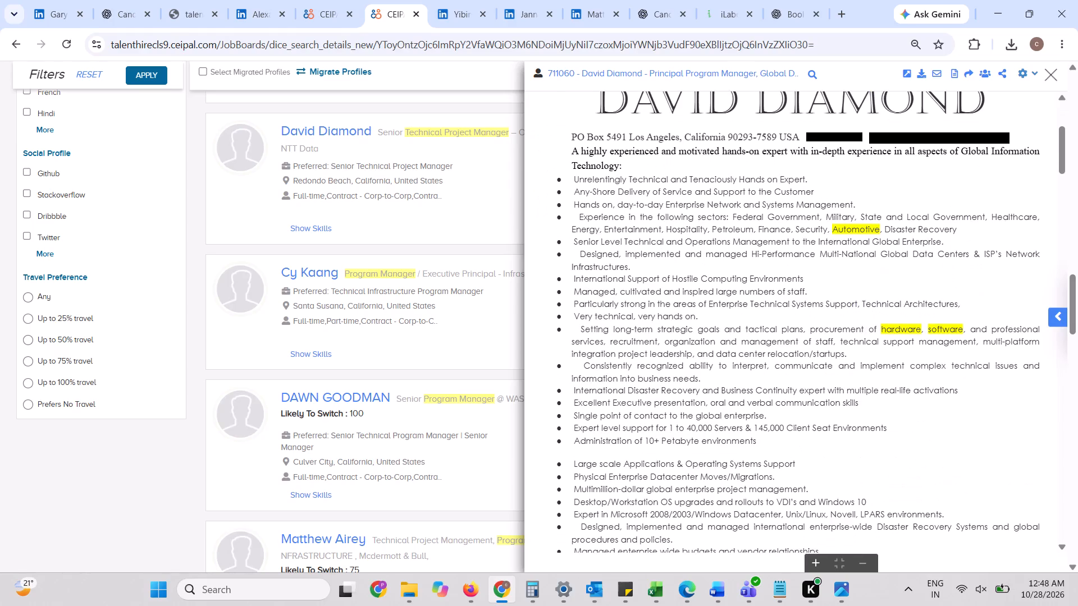
scroll(649, 362, "down", 6)
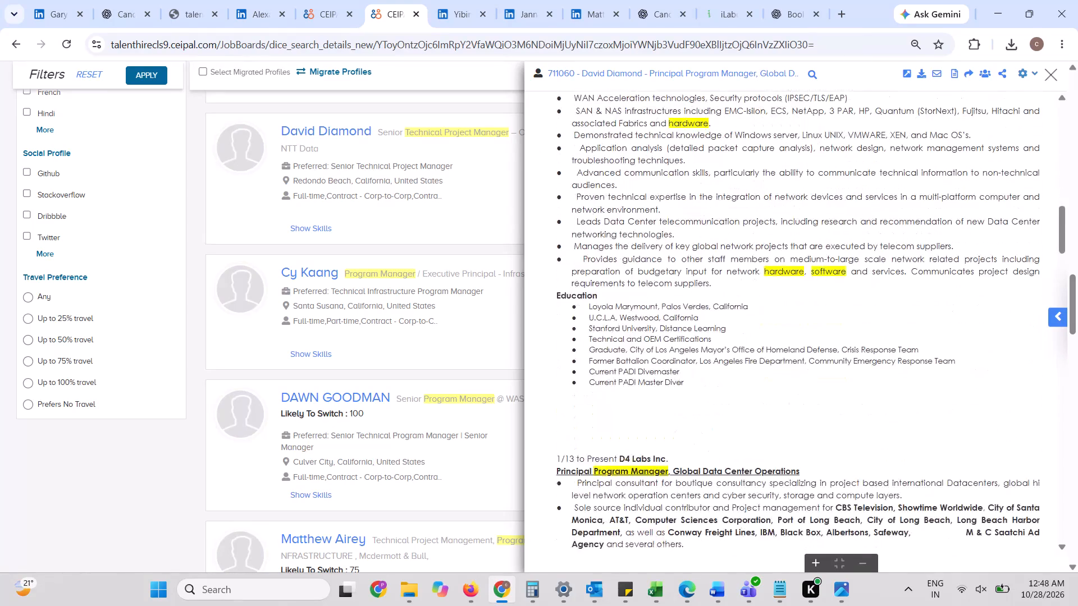
Finish skimming the Redondo Beach candidate's D4 Labs experience and copy the candidate's email address from the quick view.
scroll(649, 362, "down", 2)
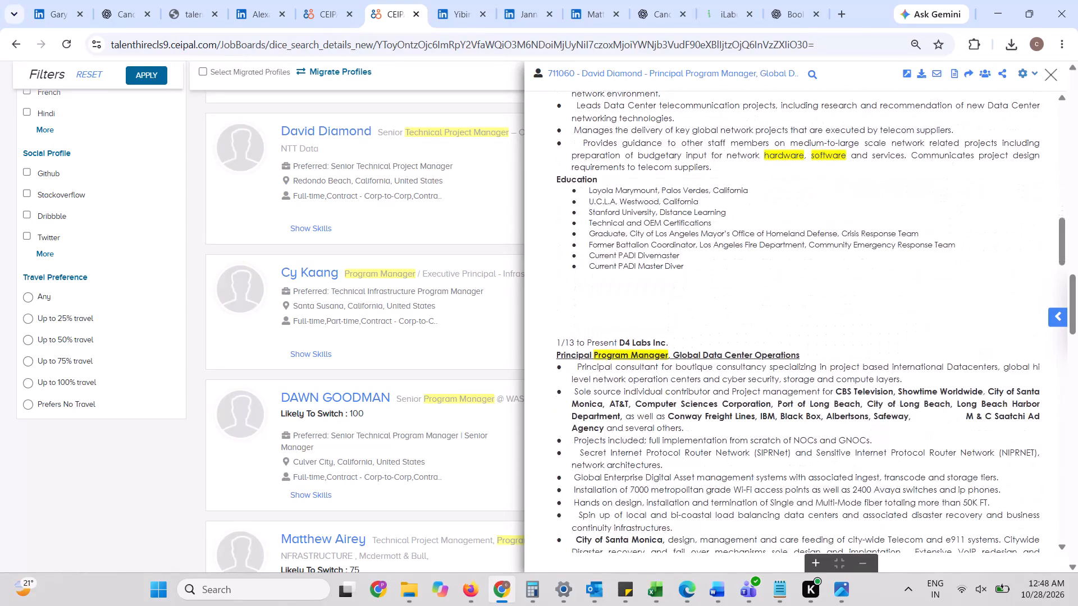
scroll(683, 425, "up", 1)
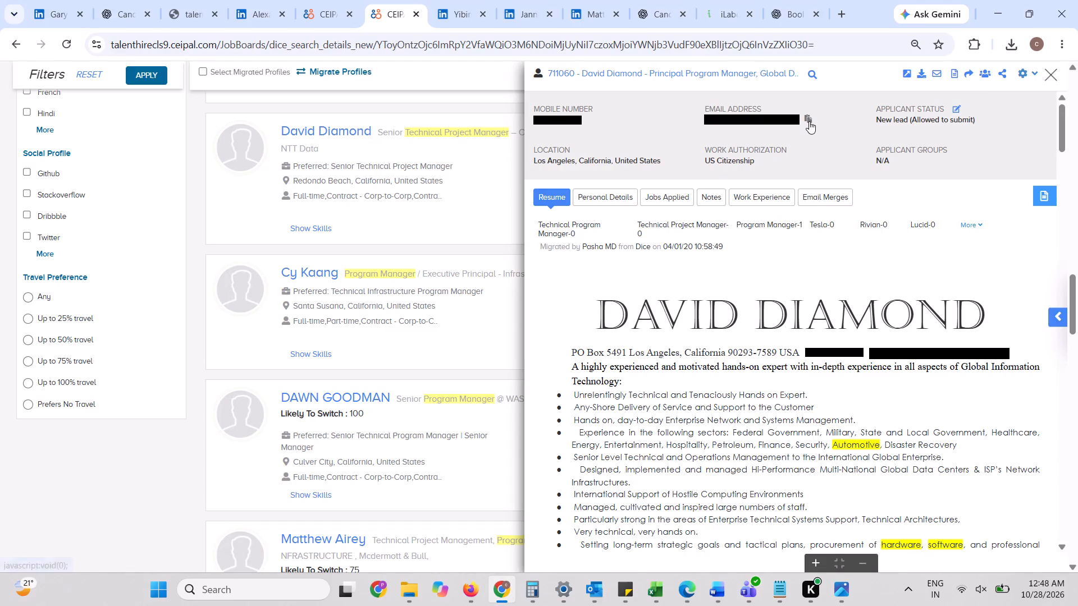
left_click(808, 120)
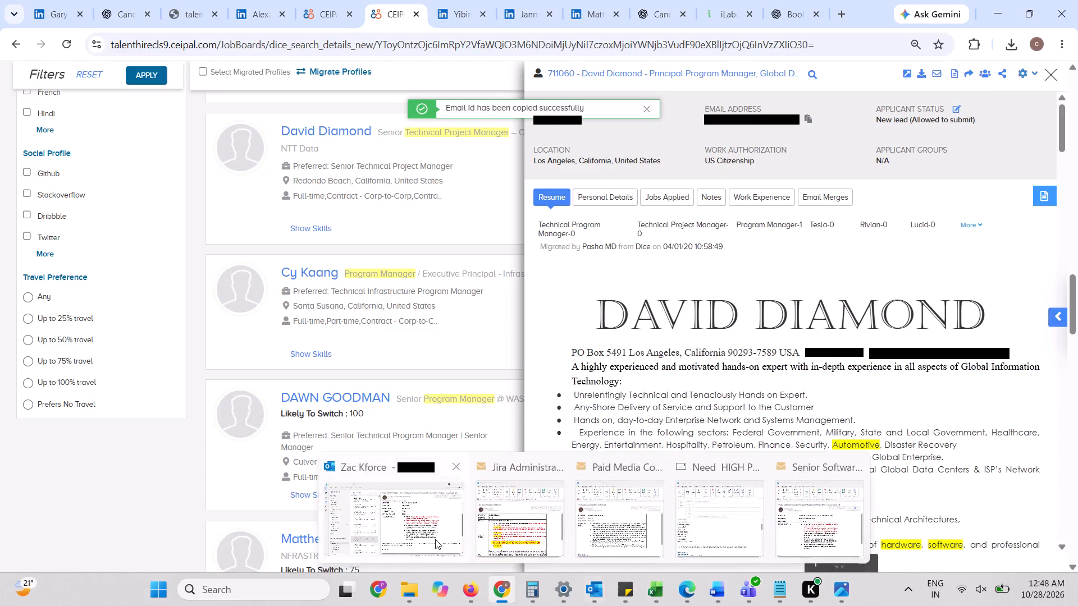
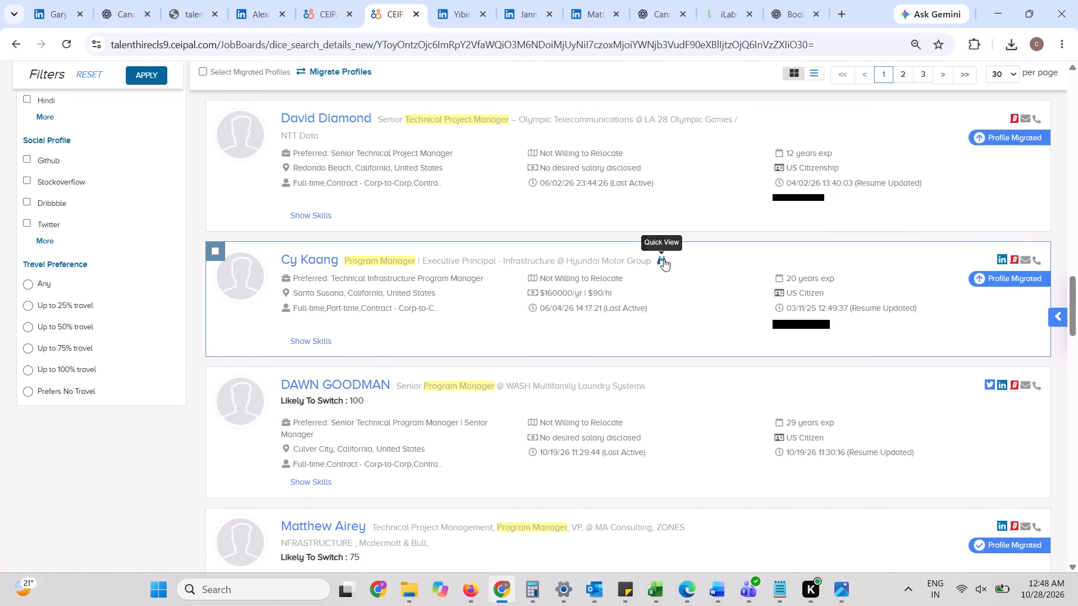
Open the quick view of the Santa Susana Program Manager at Hyundai Motor Group and review the resume's summary, technical skills and current experience.
left_click(660, 259)
scroll(660, 259, "down", 1)
scroll(787, 442, "down", 1)
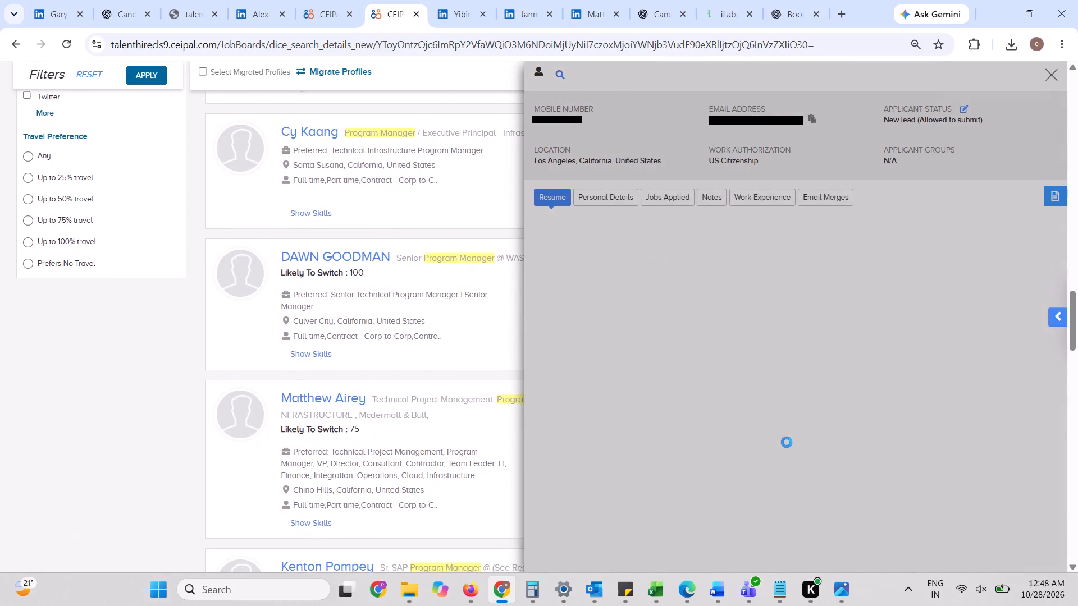
scroll(787, 442, "down", 1)
left_click(474, 0)
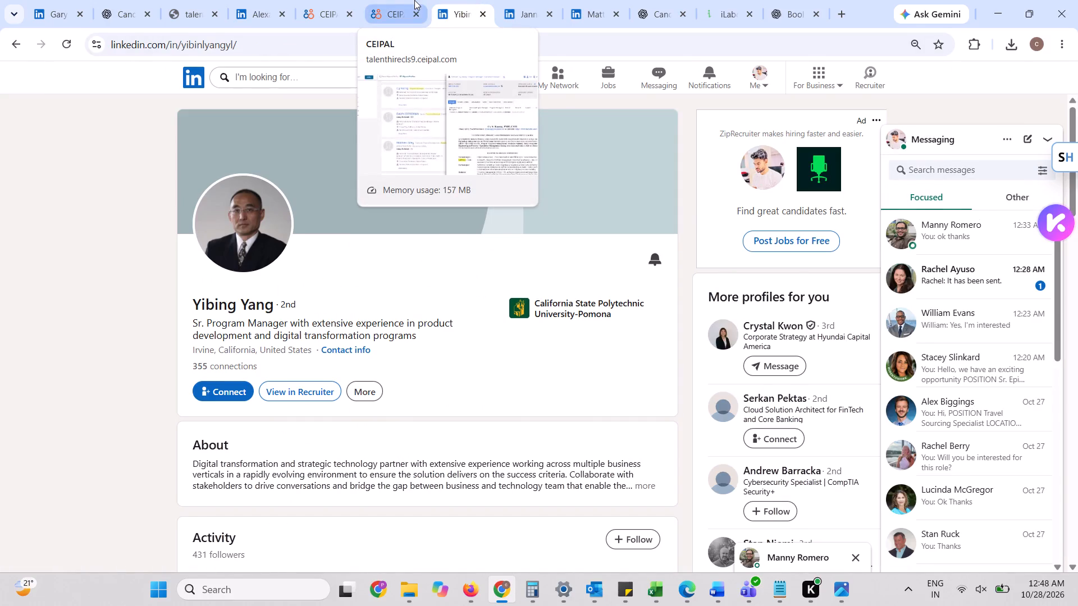
left_click(414, 0)
scroll(671, 360, "up", 1)
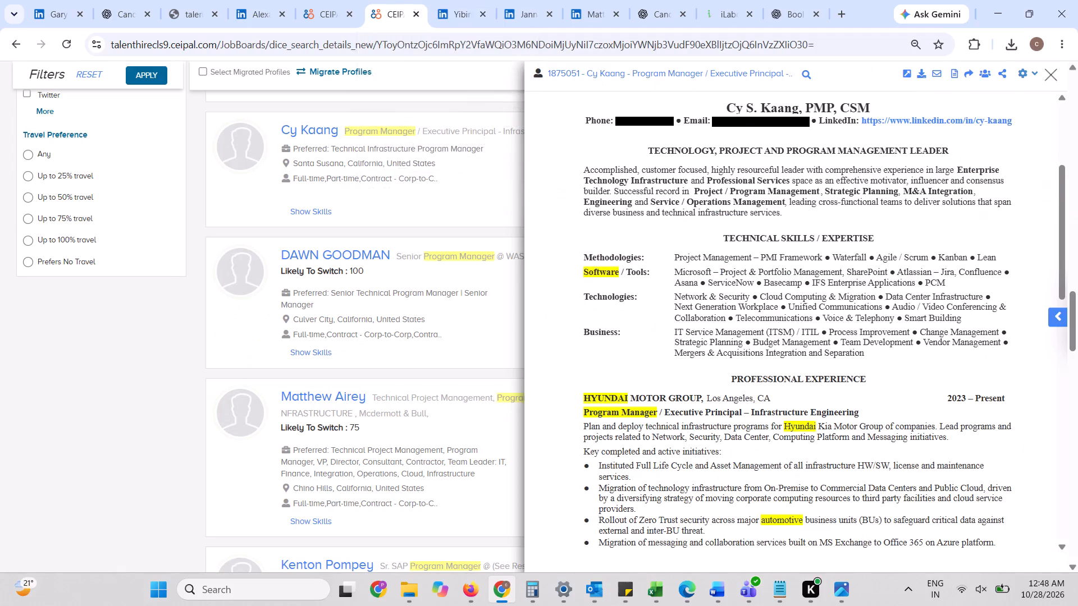
Review the location, work authorization and applicant status details at the start of the Hyundai Program Manager / Executive Principal candidate's profile.
scroll(671, 360, "up", 1)
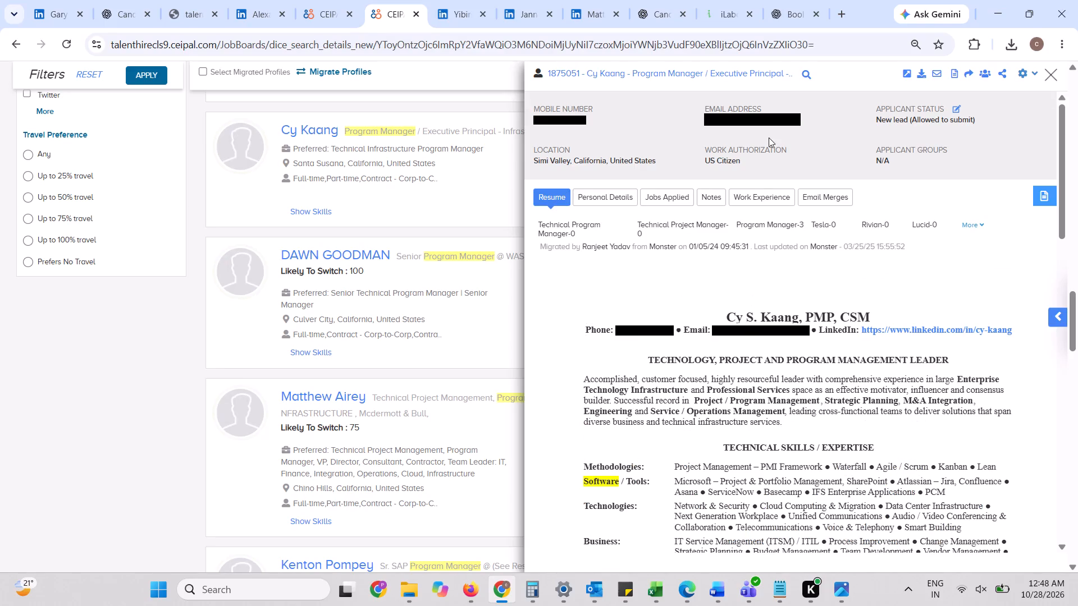
Open the LinkedIn profile linked in the Program Manager / Executive Principal candidate's resume and switch to it.
right_click_drag(888, 329, 883, 332)
left_click(927, 349)
left_click(437, 0)
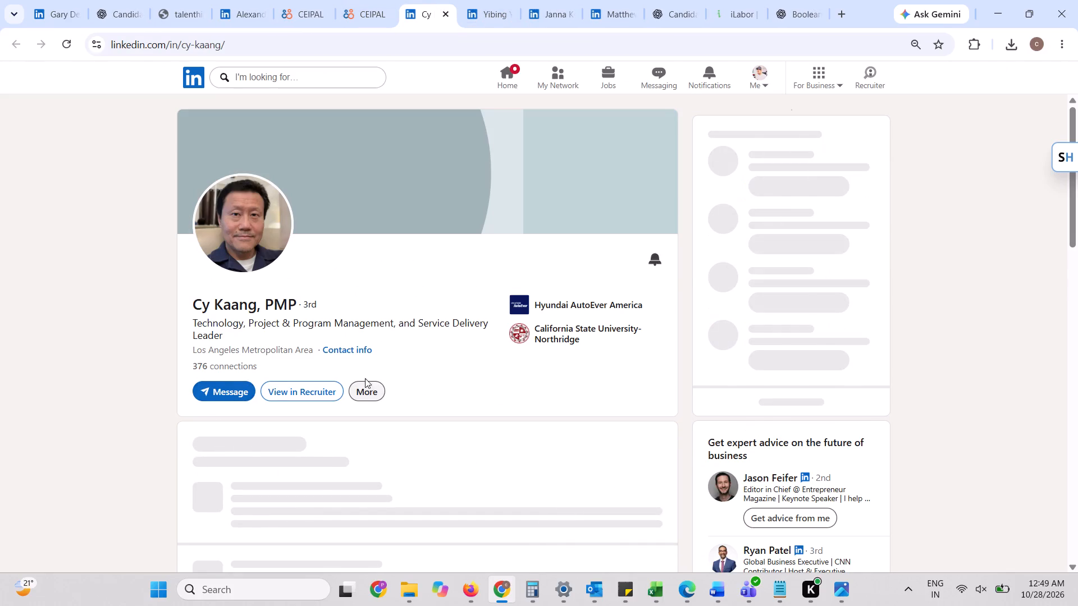
Send a LinkedIn connection invitation to the Hyundai AutoEver America Program Manager candidate.
left_click(372, 387)
left_click(428, 270)
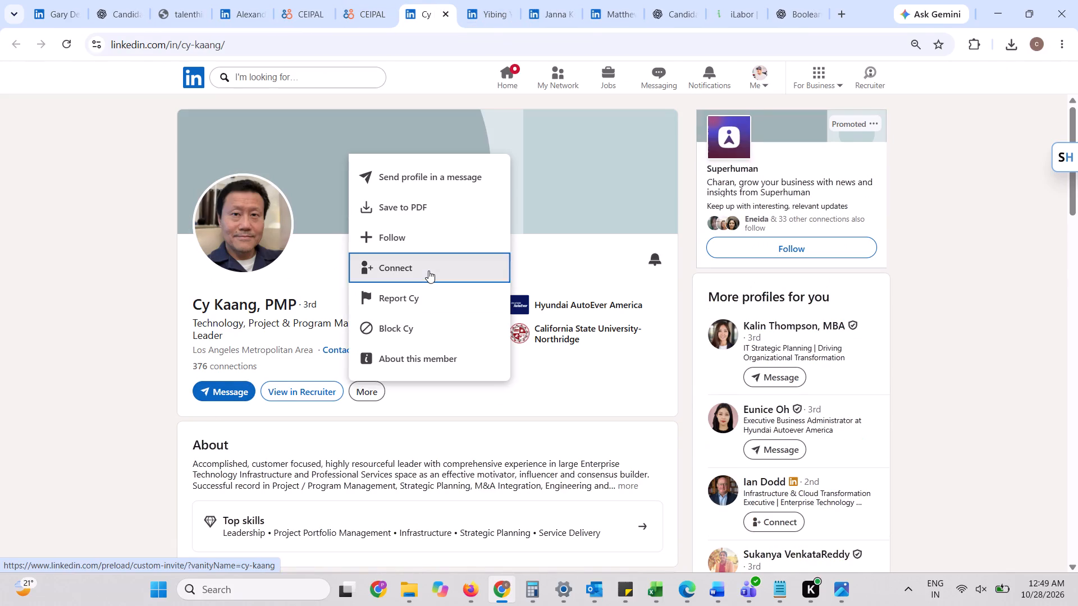
left_click(647, 224)
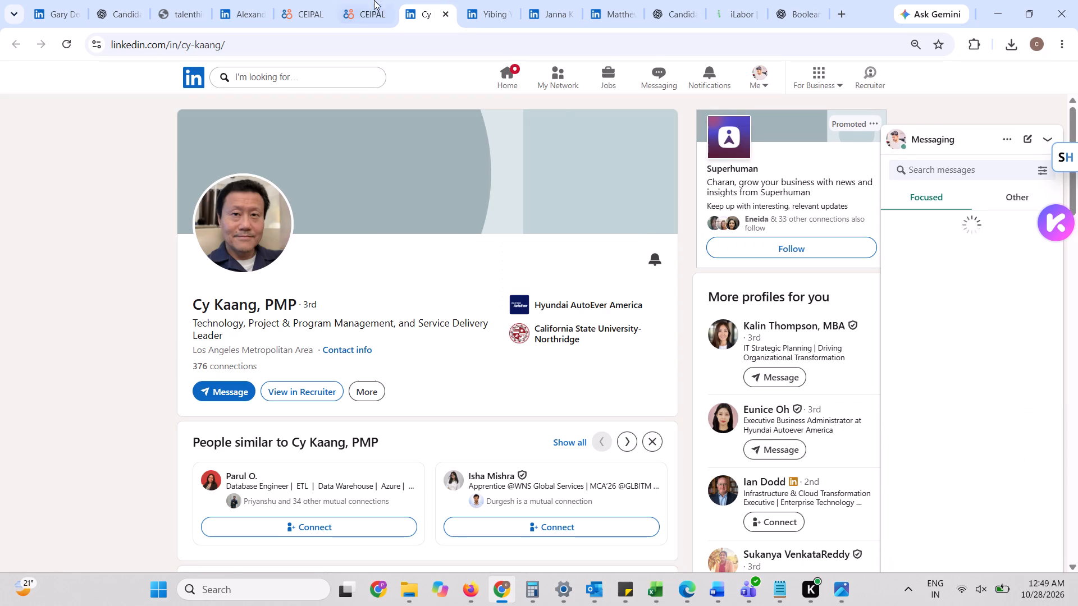
Switch back to the Hyundai Program Manager candidate's open resume in CEIPAL.
left_click(375, 0)
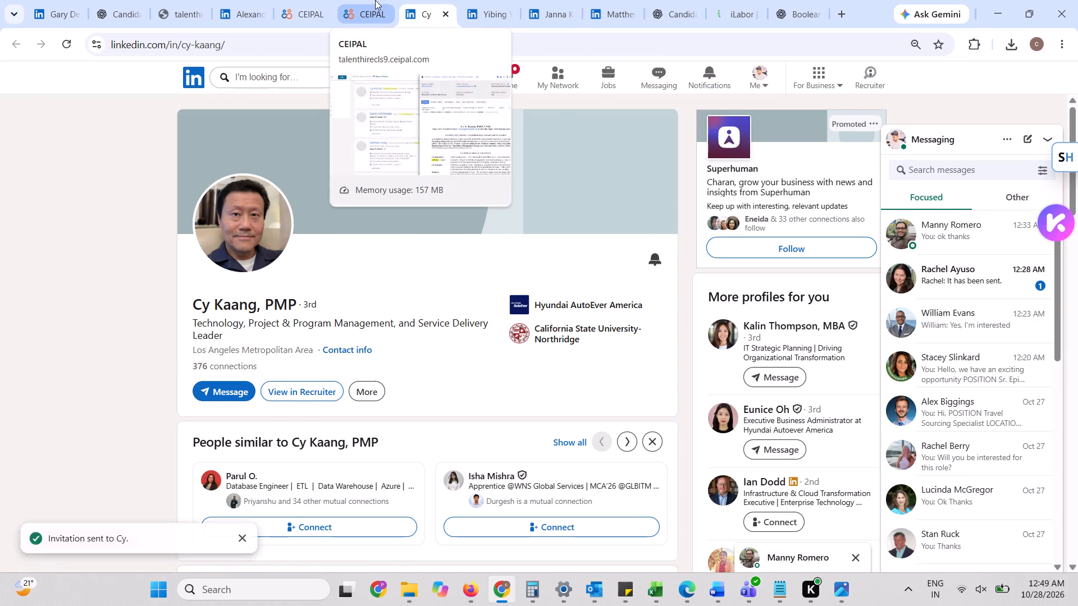
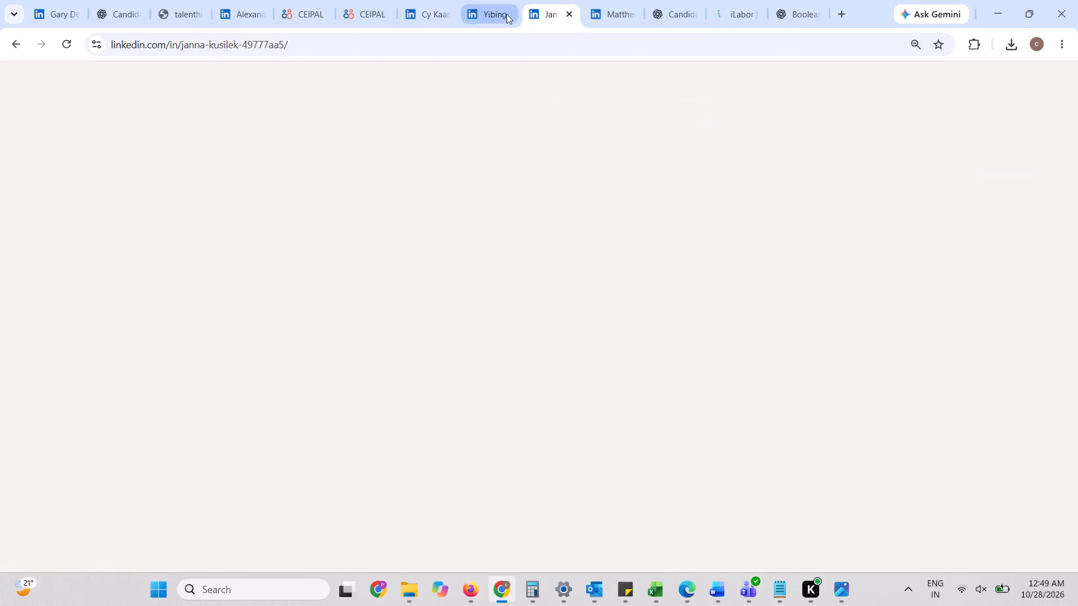
Close the leftover LinkedIn profile tabs located between the Hyundai Program Manager candidate's profile and the next candidate's profile.
left_click(506, 13)
Return to the Hyundai Program Manager candidate's resume in CEIPAL and review its summary, technical skills and recent professional experience.
left_click(368, 0)
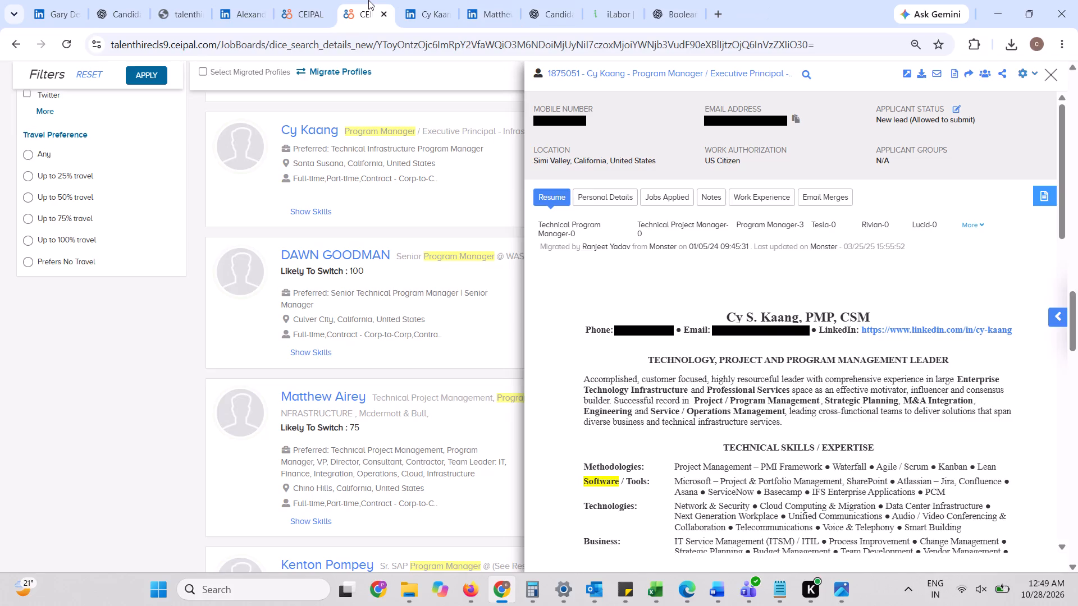
scroll(775, 414, "down", 3)
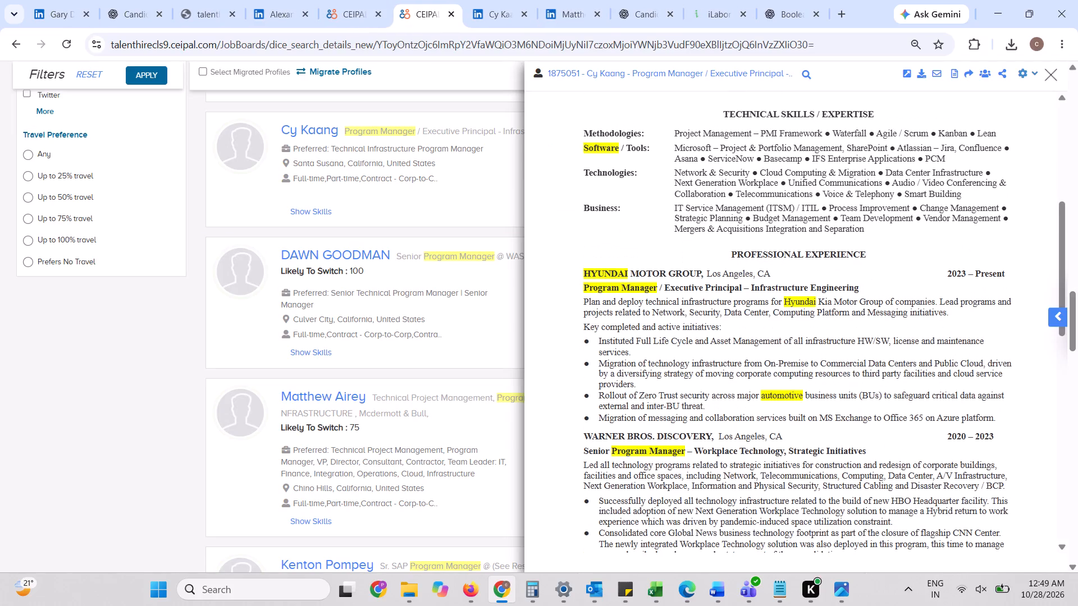
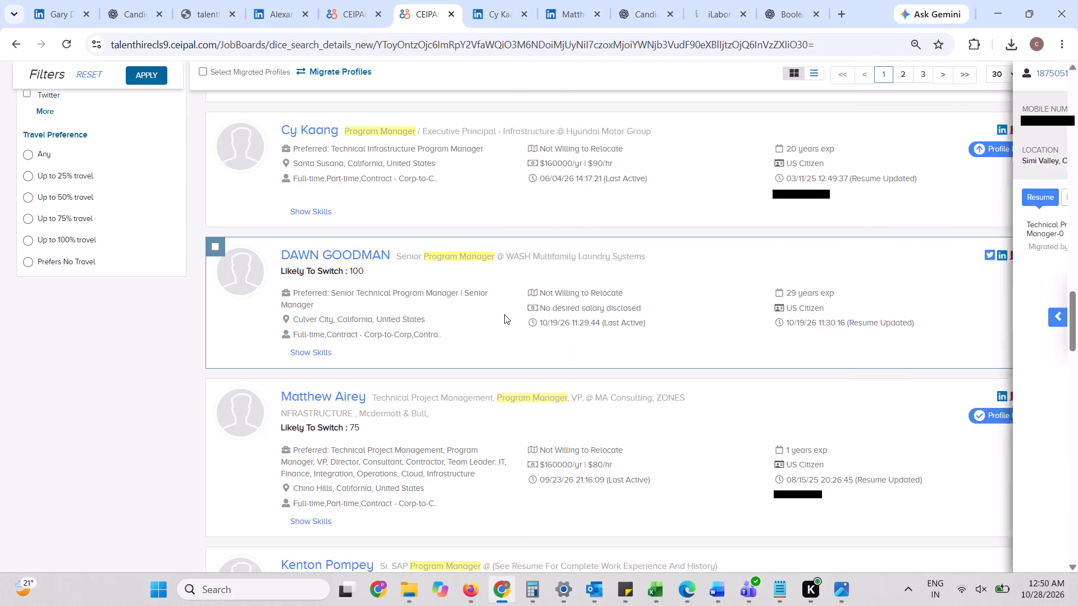
Copy the name of the Culver City Senior Program Manager candidate at WASH Multifamily Laundry Systems, search LinkedIn for it and open the matching profile.
left_click_drag(273, 258, 366, 247)
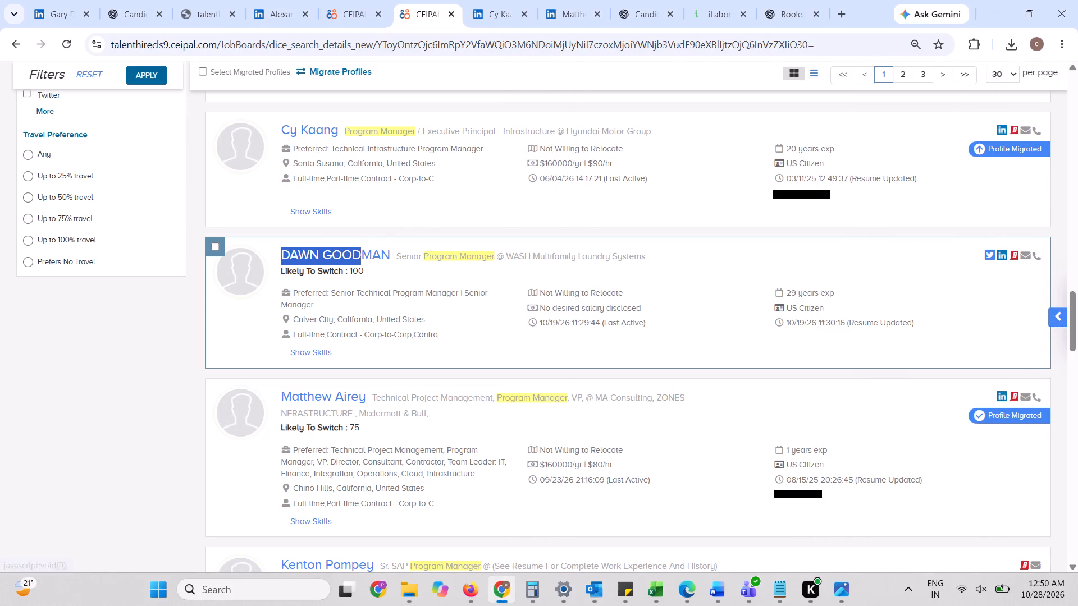
left_click_drag(366, 247, 389, 250)
key("ctrl+c")
key("ctrl+c")
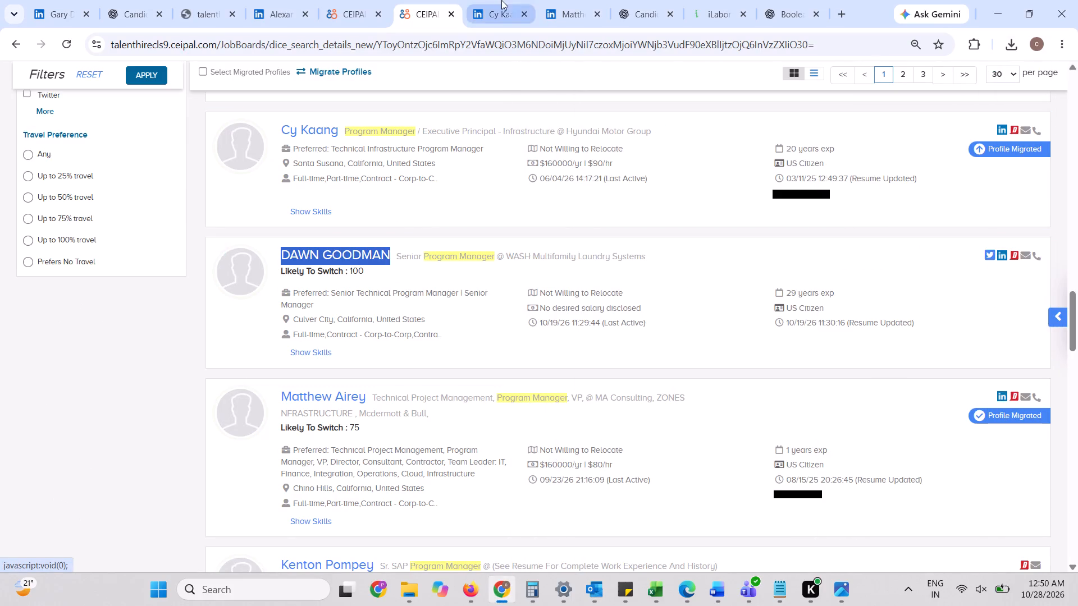
left_click(501, 0)
left_click(351, 70)
key("ctrl+v")
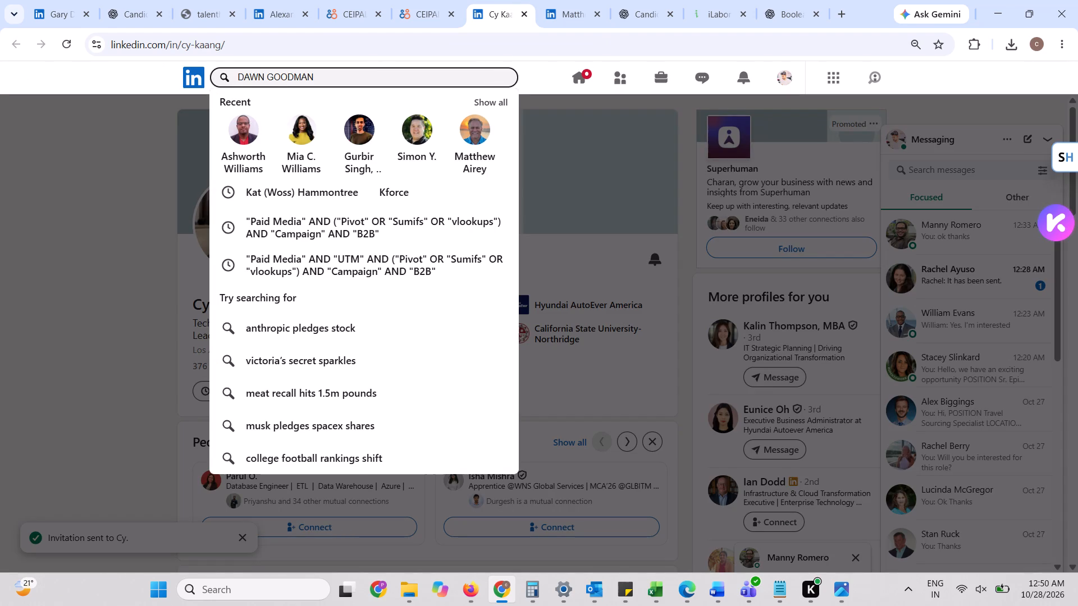
left_click(338, 117)
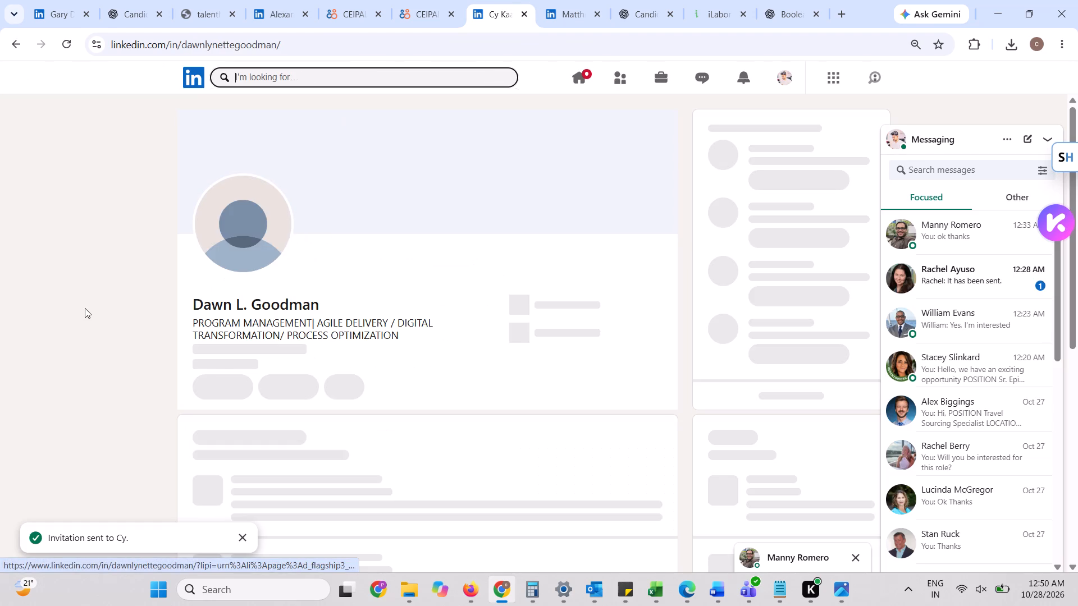
Examine the LinkedIn profile of the candidate with the program management, agile delivery and digital transformation headline, through the Experience section.
left_click(84, 308)
scroll(84, 308, "down", 3)
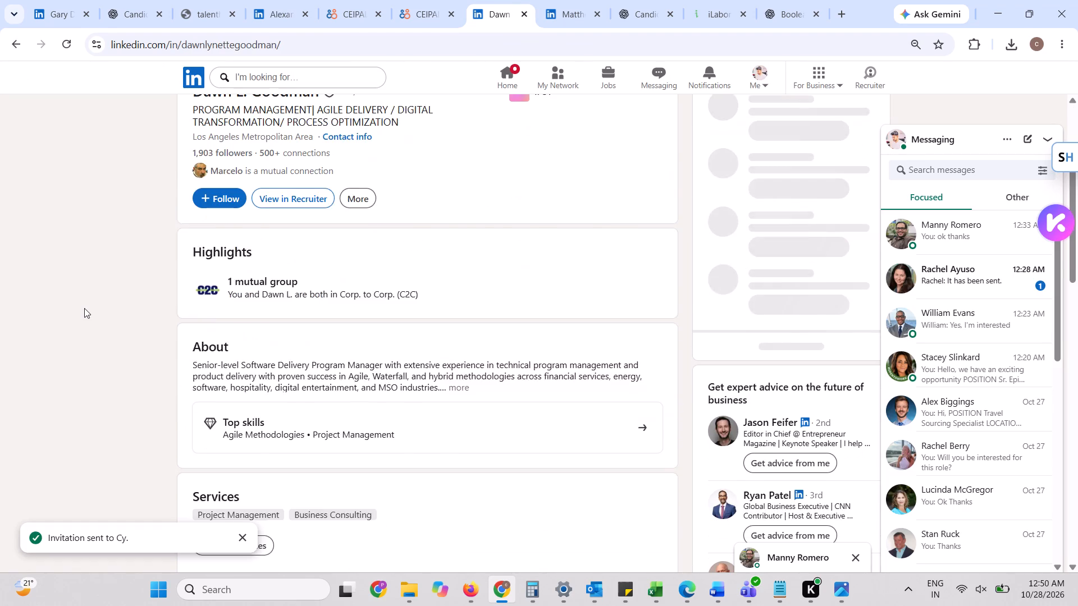
scroll(84, 308, "down", 5)
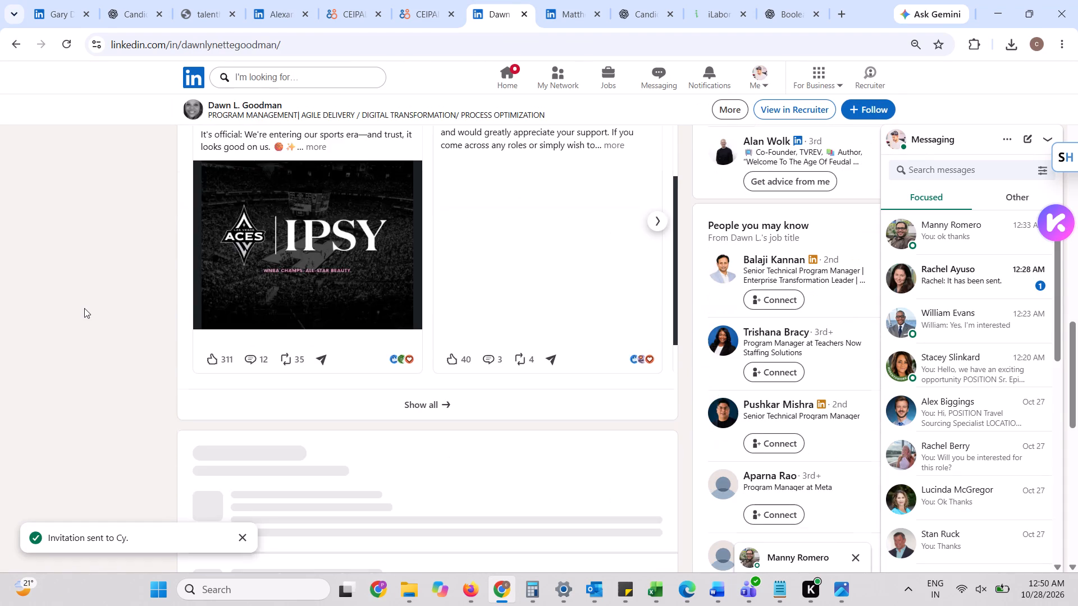
scroll(84, 308, "down", 3)
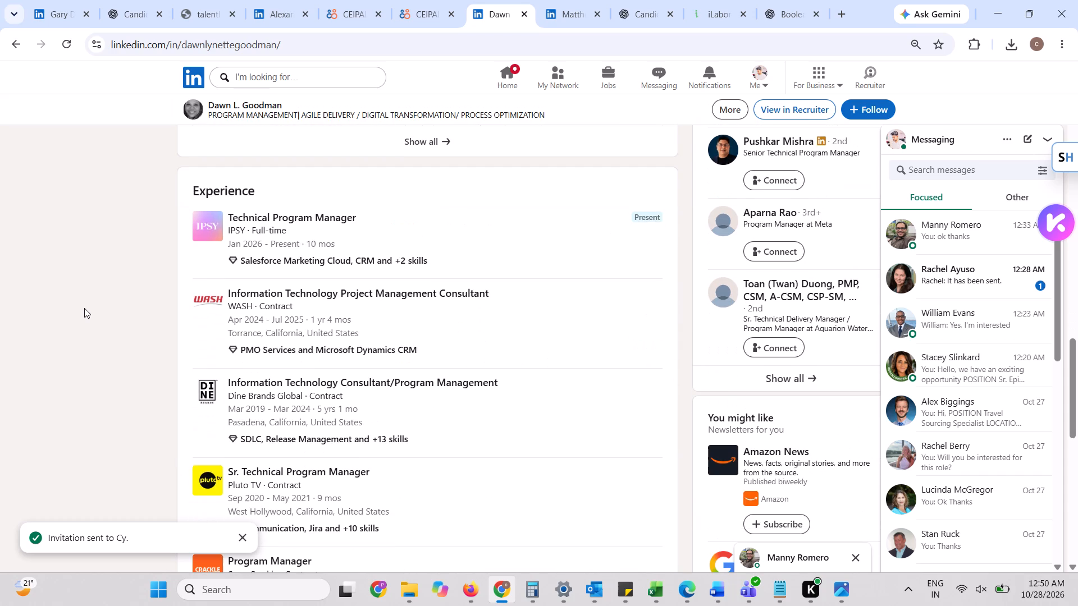
scroll(84, 308, "down", 2)
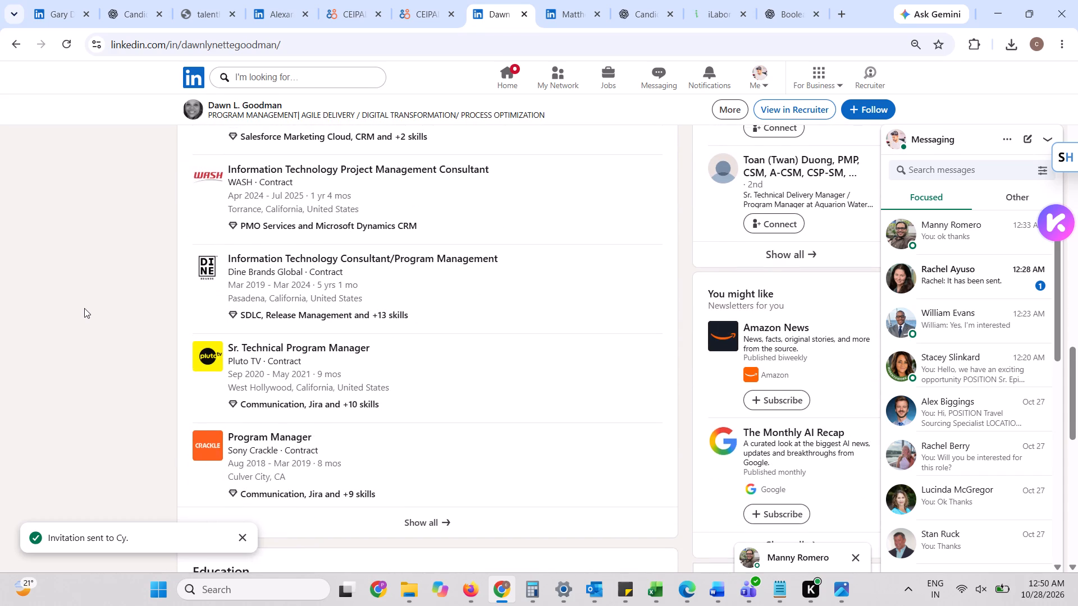
scroll(84, 308, "down", 1)
Return to CEIPAL's Dice results, open the quick view of the Chino Hills Technical Project Management candidate from MA Consulting, and review the resume's work experience.
left_click(426, 0)
scroll(209, 385, "down", 1)
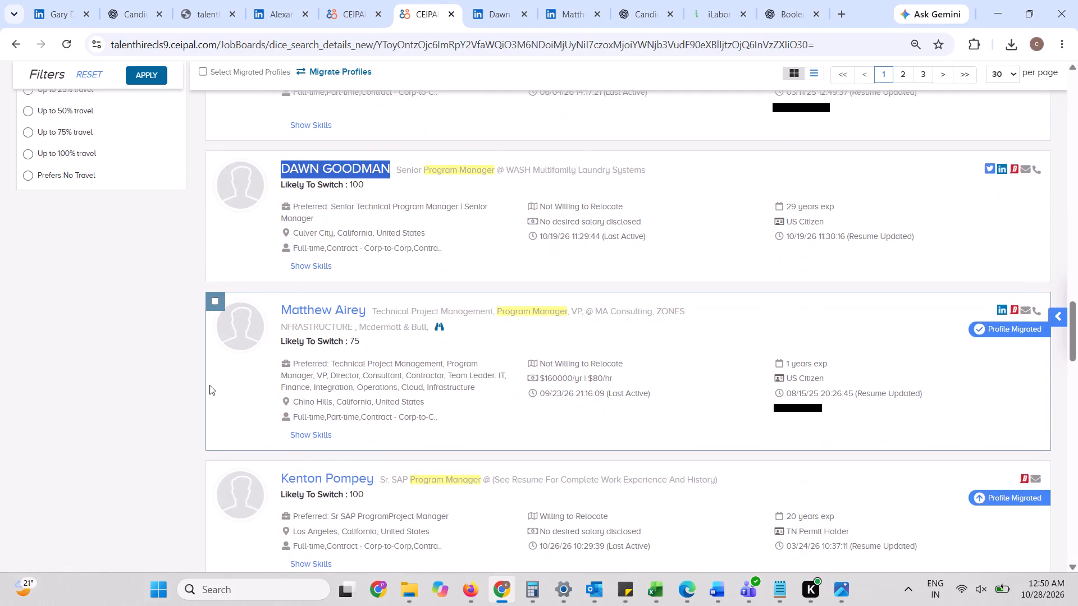
left_click(438, 328)
scroll(438, 328, "down", 2)
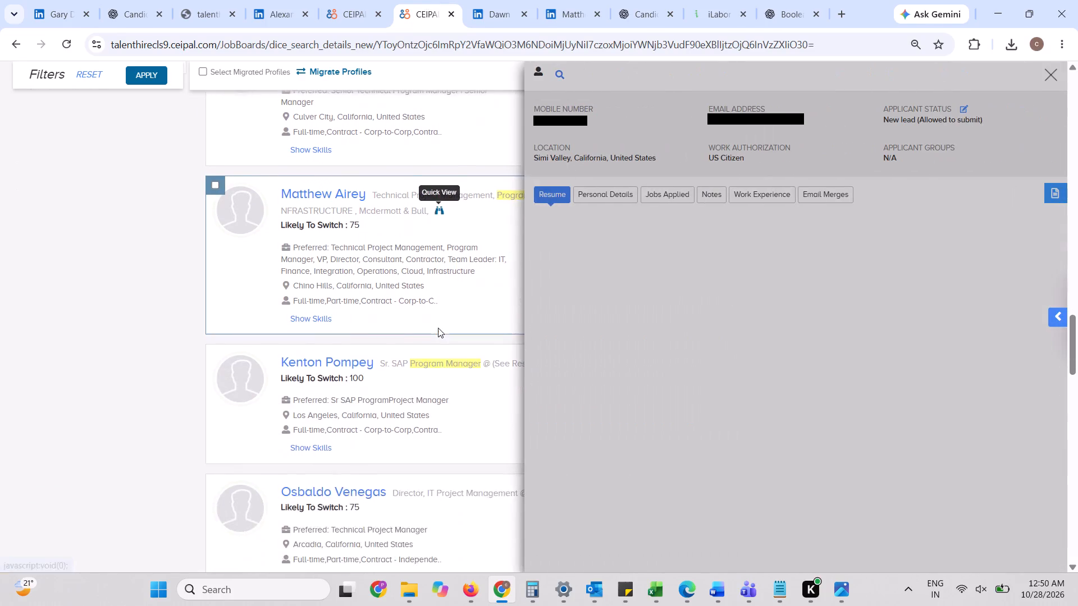
scroll(438, 328, "down", 1)
left_click(623, 373)
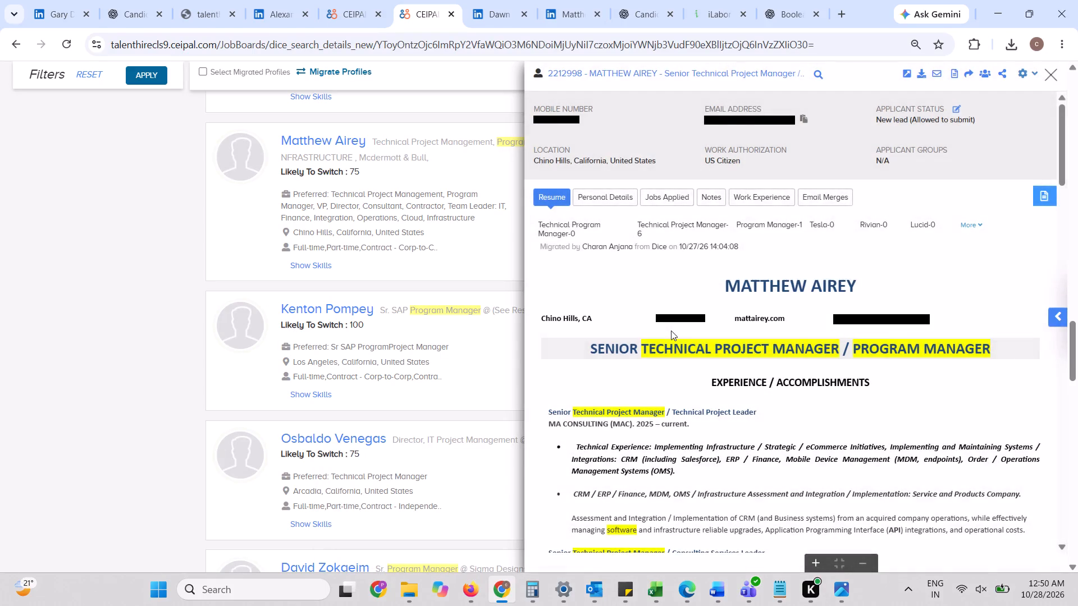
scroll(671, 330, "down", 2)
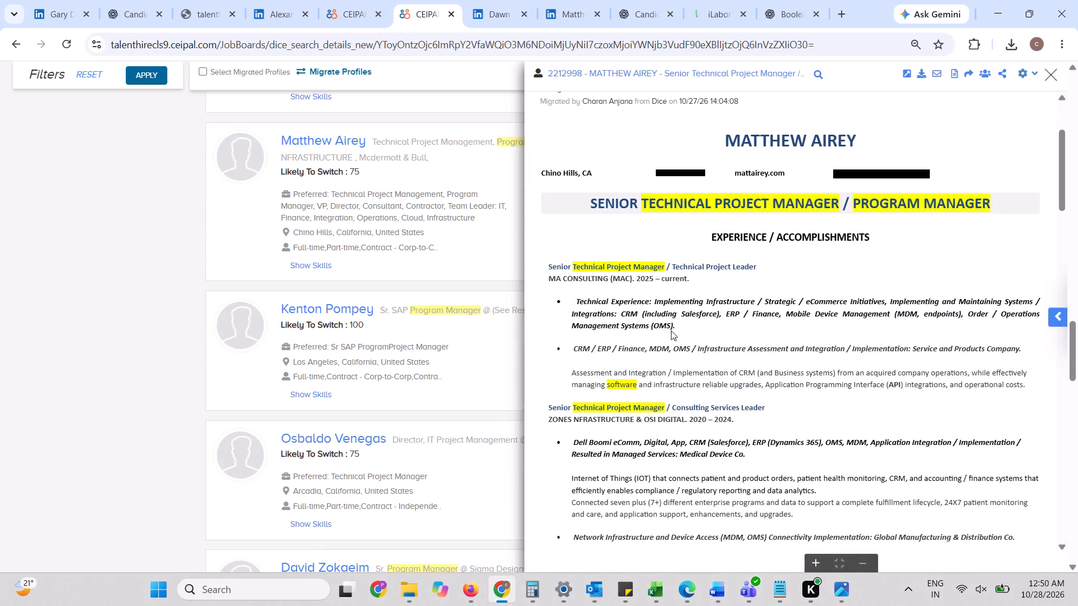
scroll(671, 330, "down", 3)
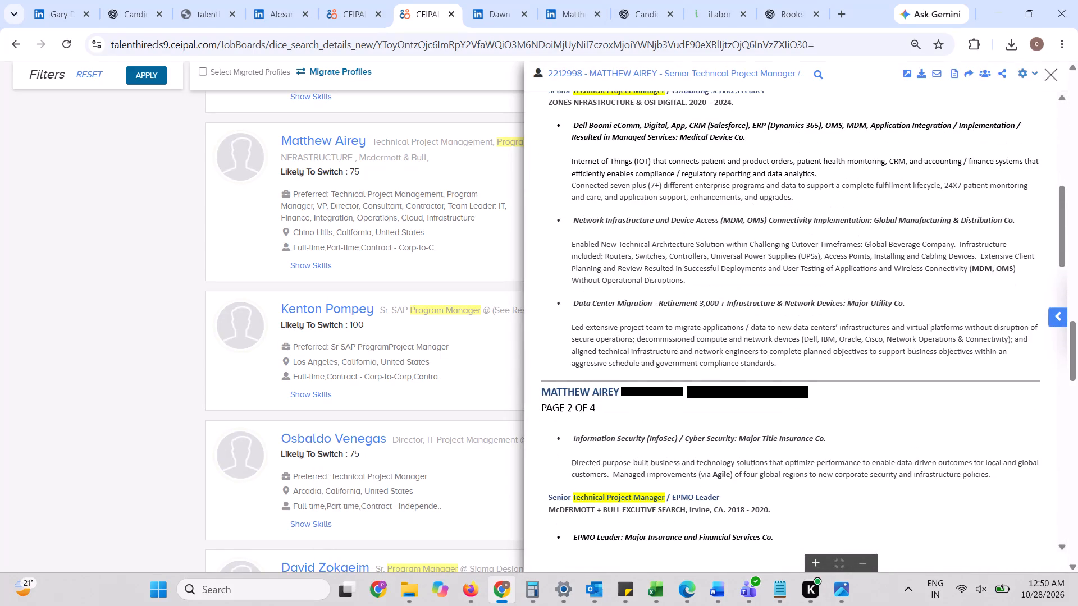
scroll(671, 330, "down", 5)
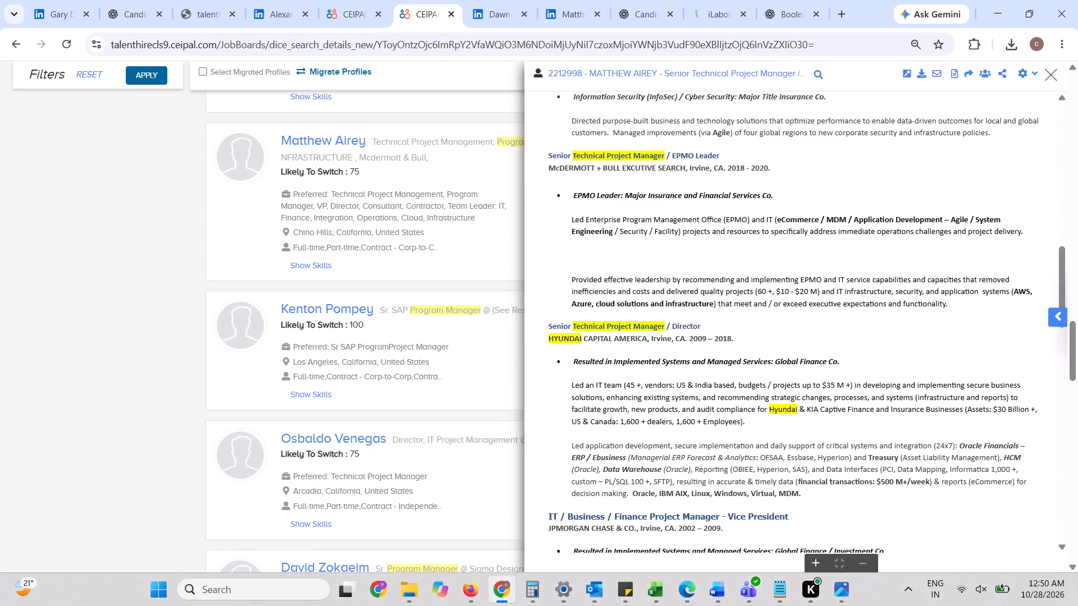
Copy the email address of the Chino Hills Senior Technical Project Manager candidate from the contact details in the quick view.
scroll(671, 330, "up", 11)
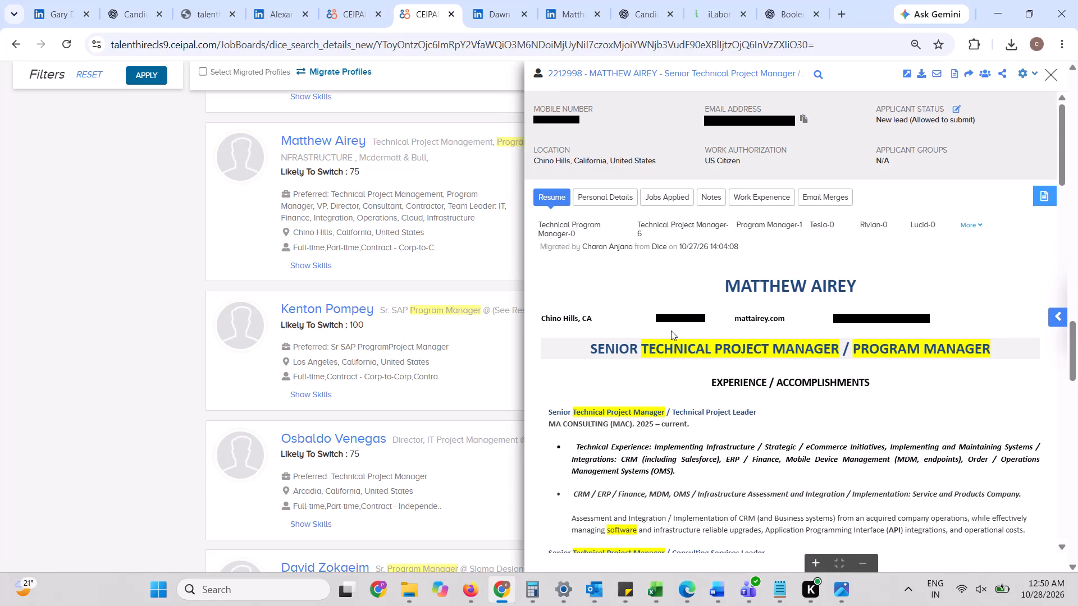
left_click(802, 115)
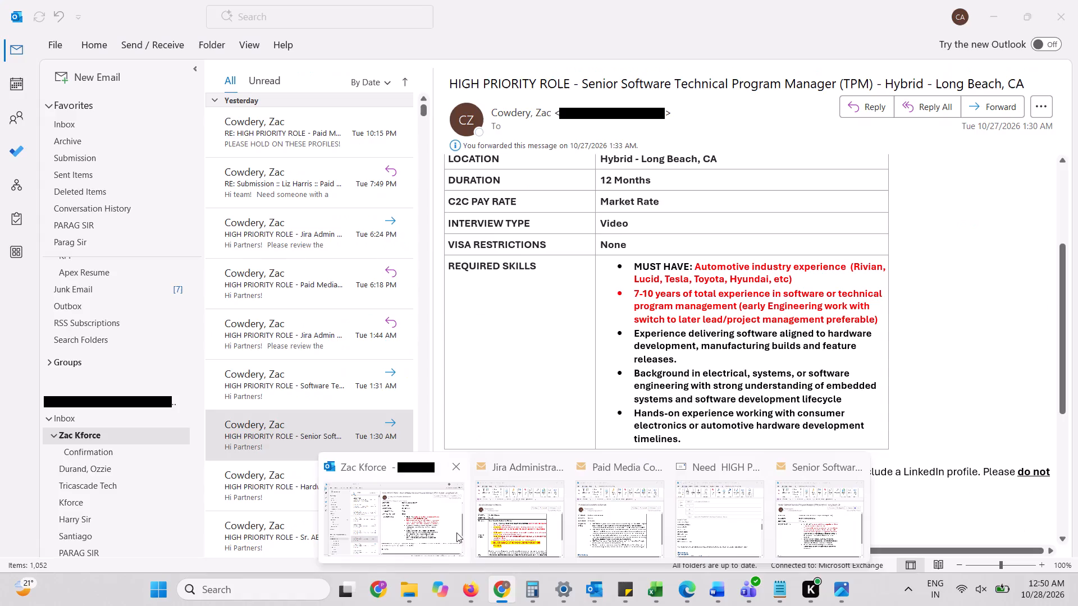
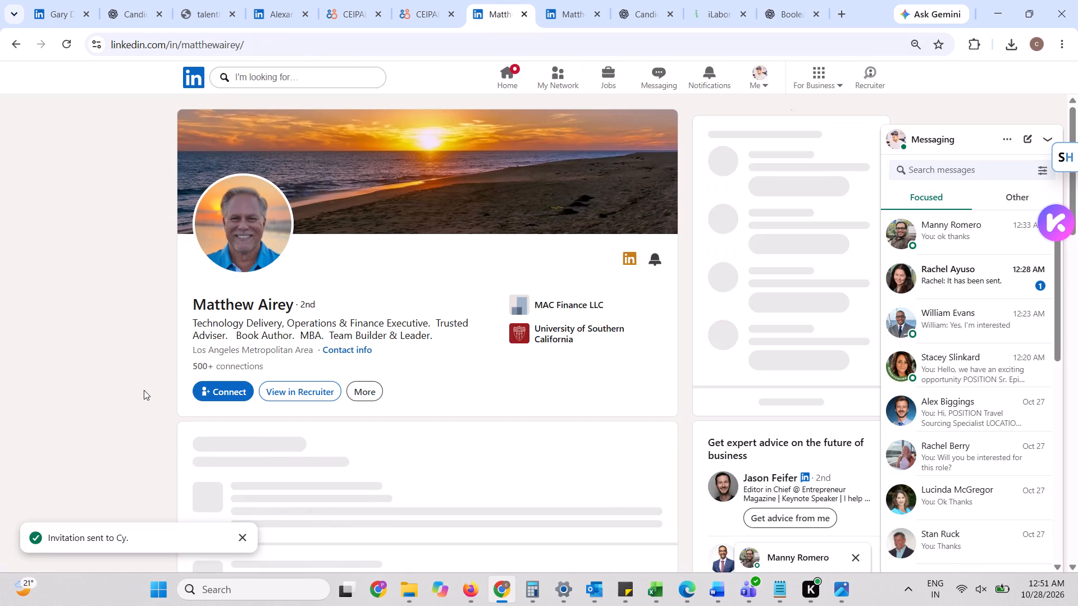
Send a connection invitation to the Technology Delivery, Operations & Finance Executive candidate.
left_click(223, 379)
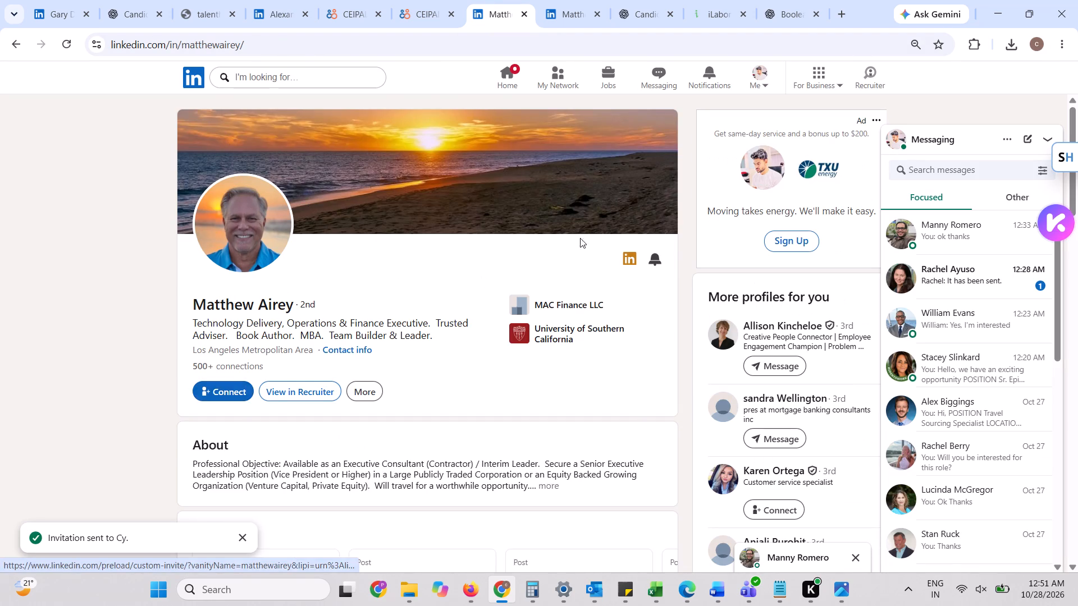
left_click(645, 223)
Return to CEIPAL's Dice results and close the Chino Hills candidate's quick view.
left_click(424, 0)
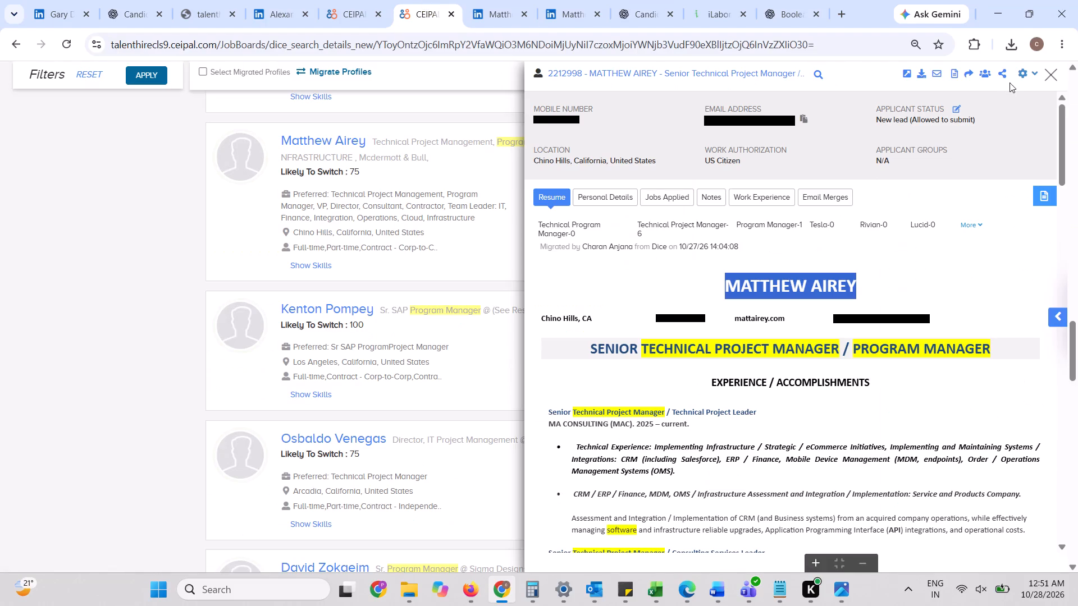
left_click(1049, 76)
left_click(266, 321)
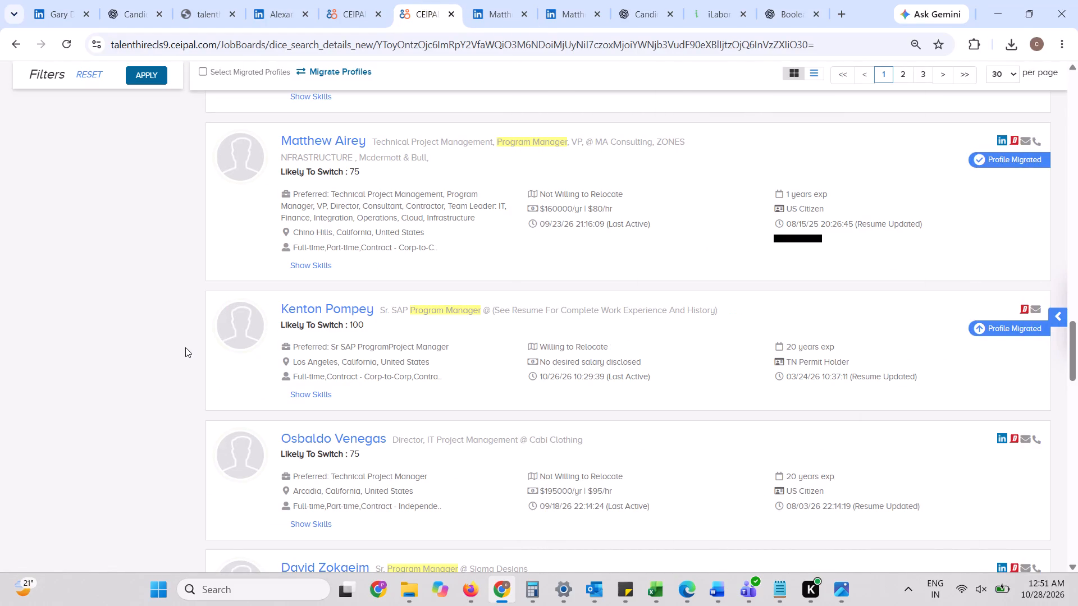
Select the name of the Arcadia candidate listed as Director, IT Project Management at Cabi Clothing.
scroll(185, 347, "down", 4)
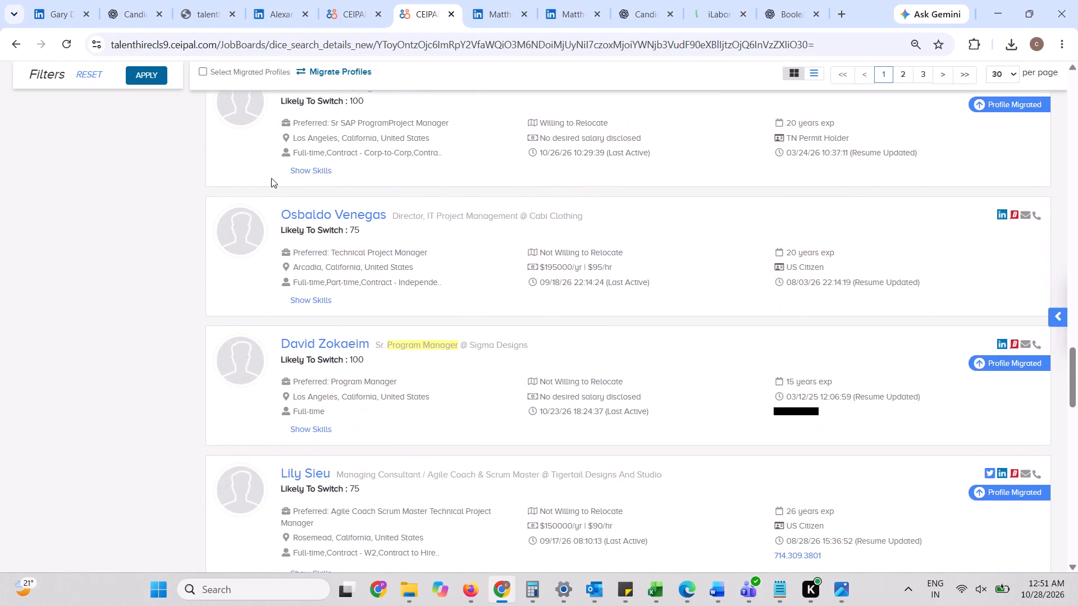
left_click_drag(269, 210, 388, 212)
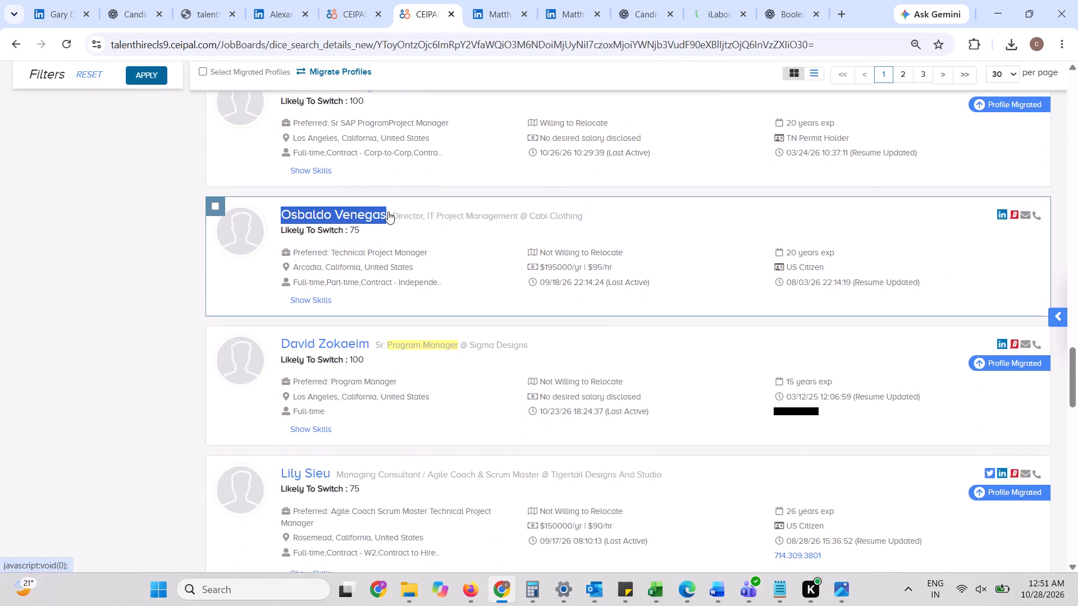
Search LinkedIn for the Arcadia candidate from Cabi Clothing by copied name and open the matching profile with SSM, CSM, CSPO credentials.
key("ctrl+c")
key("ctrl+c")
left_click(511, 0)
left_click(307, 74)
key("ctrl+v")
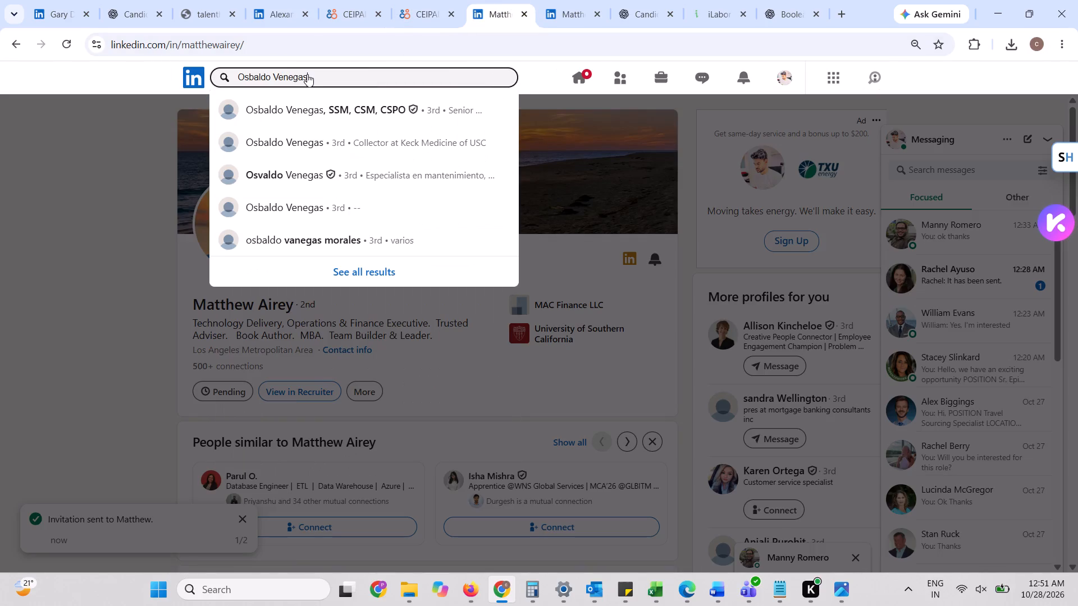
left_click(325, 105)
left_click(33, 291)
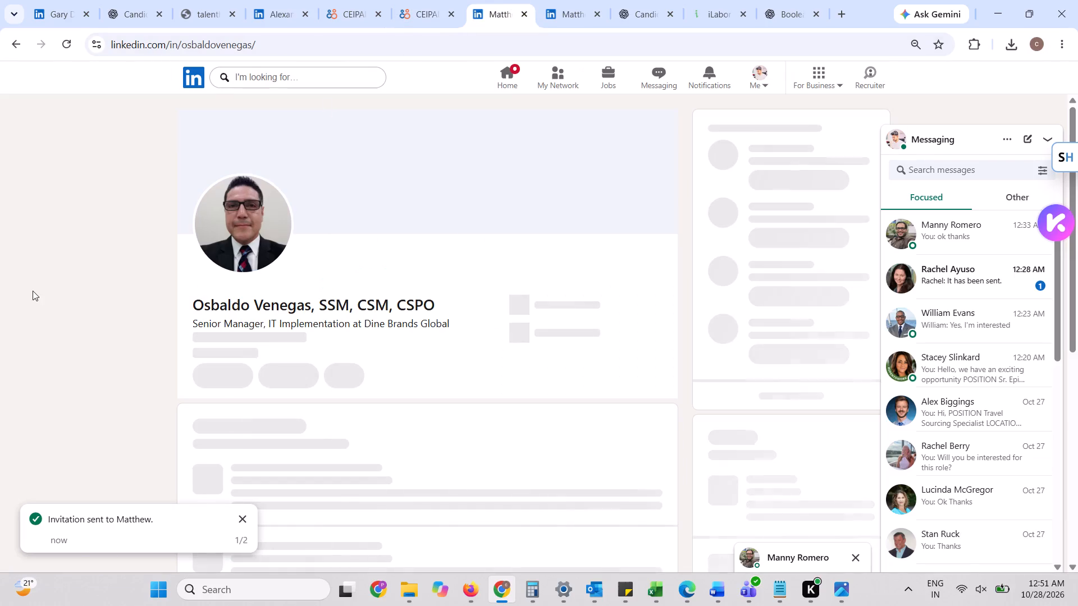
Review the Experience section of the LinkedIn profile of the Senior Manager, IT Implementation at Dine Brands Global, down to Education.
scroll(93, 379, "down", 3)
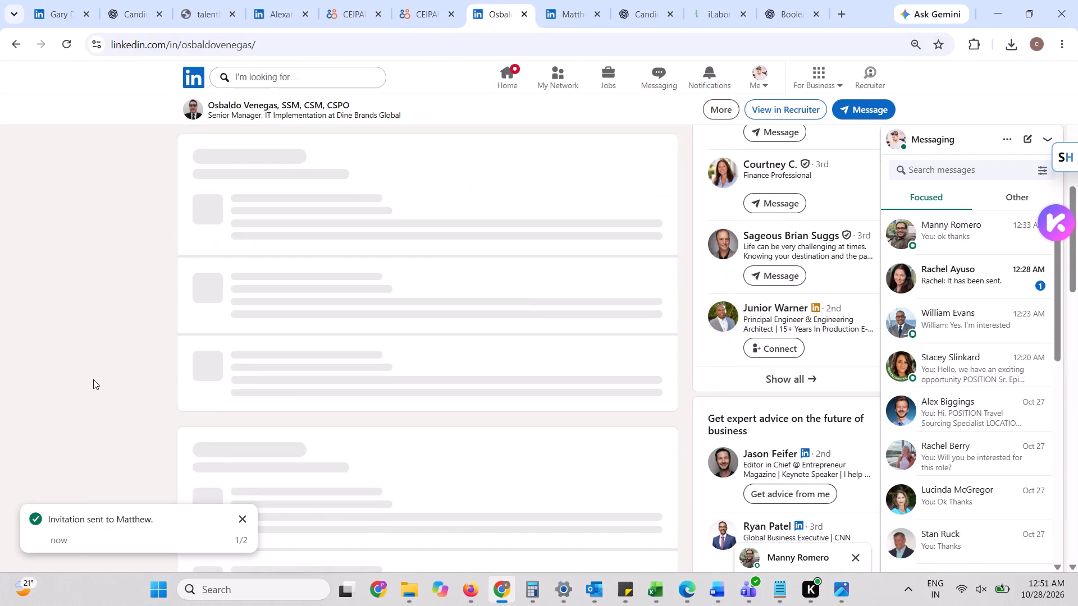
scroll(93, 379, "down", 4)
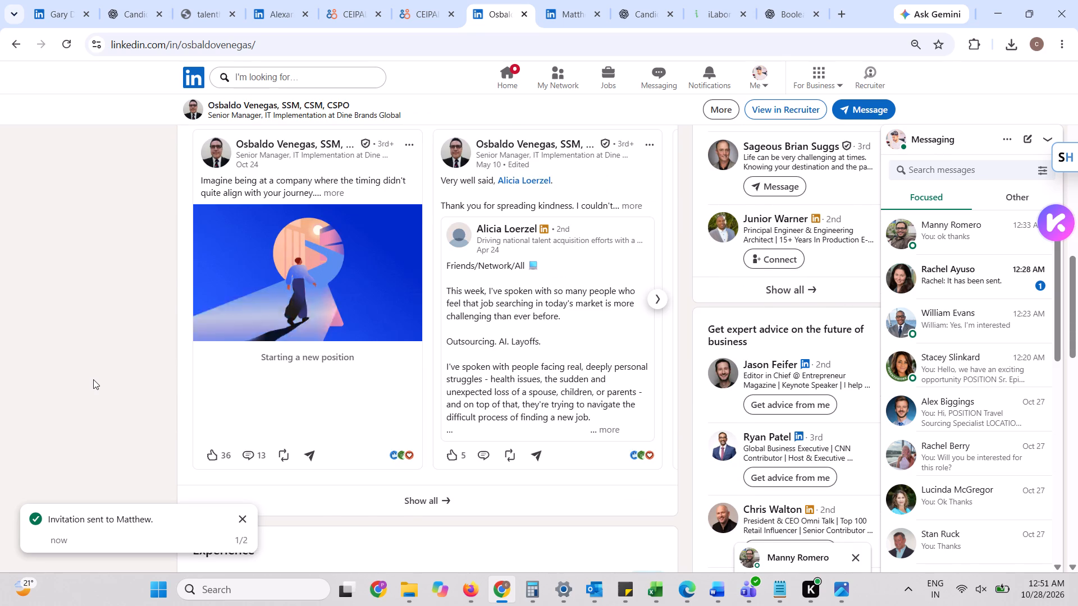
scroll(93, 379, "down", 2)
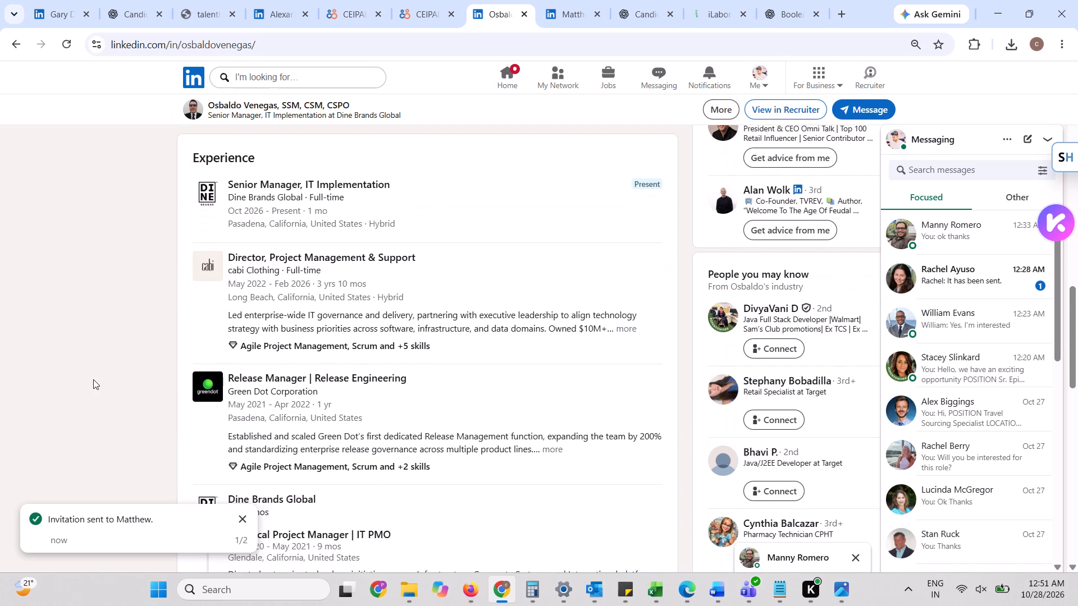
scroll(93, 379, "down", 3)
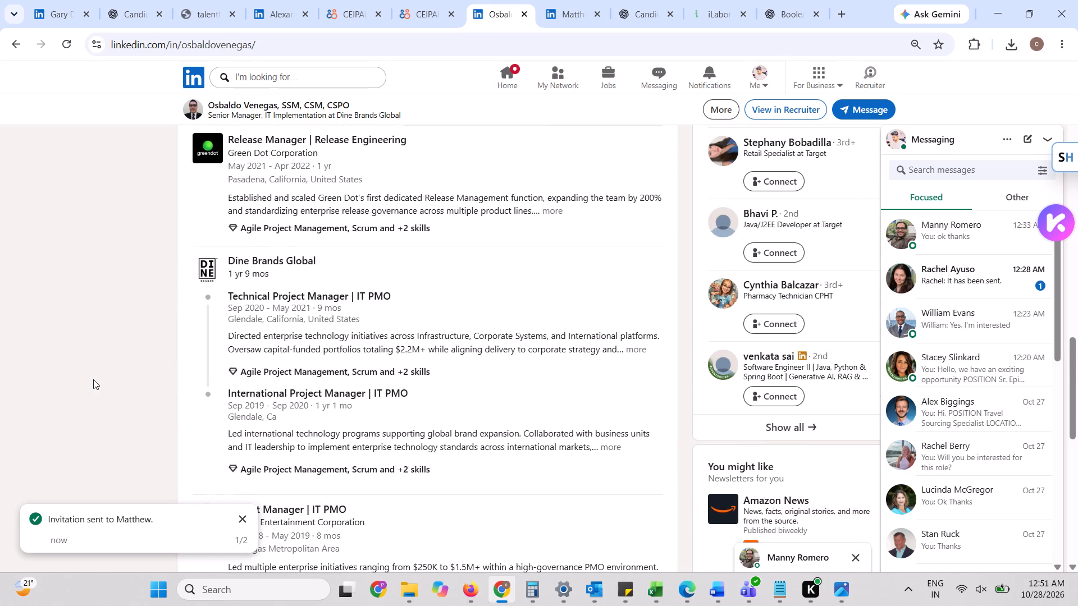
scroll(93, 379, "down", 2)
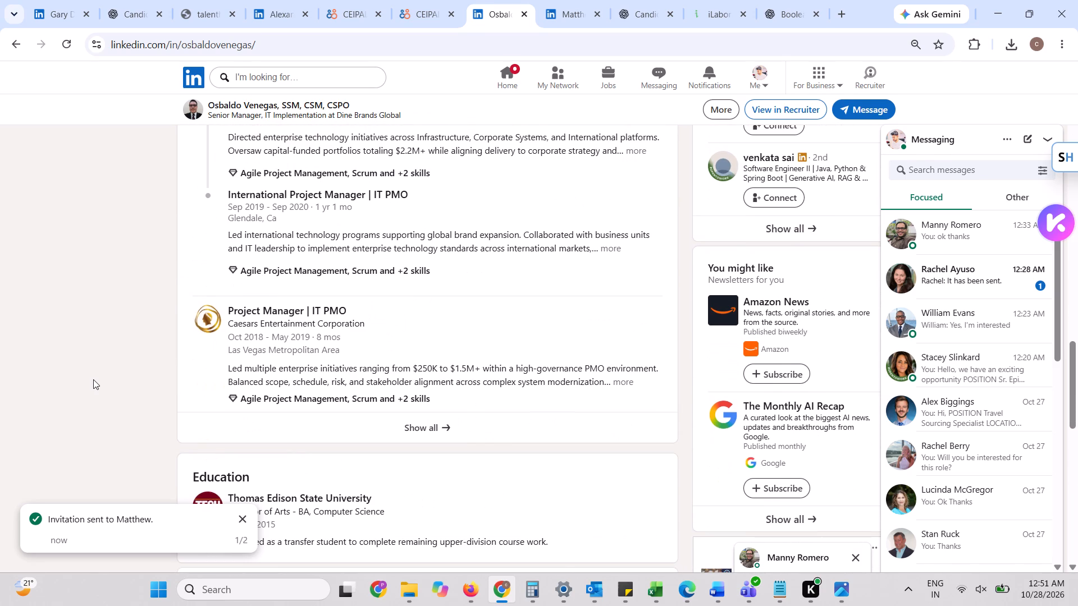
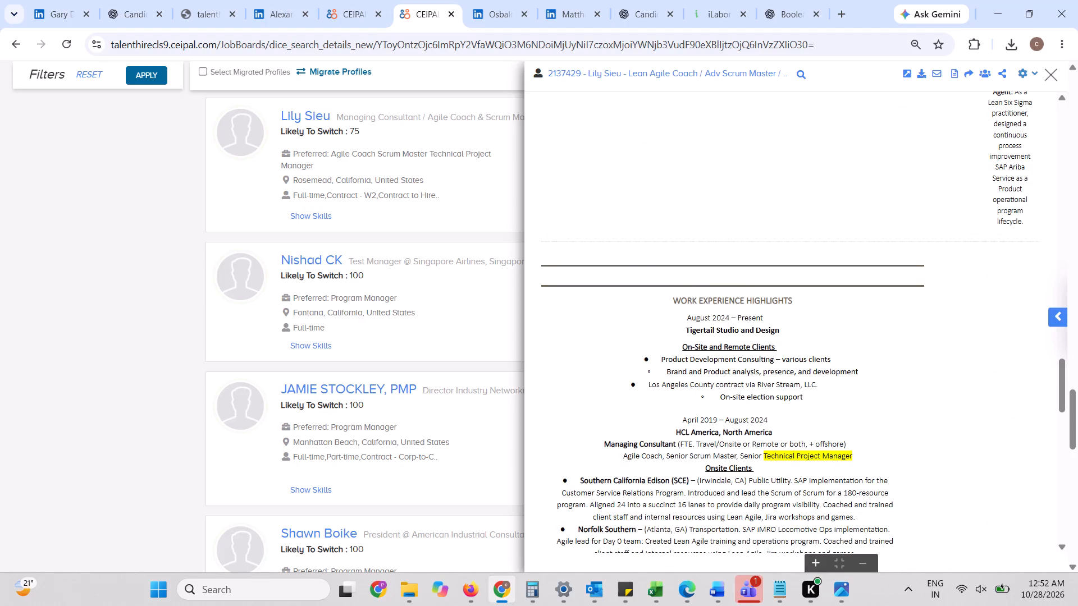
left_click(1052, 70)
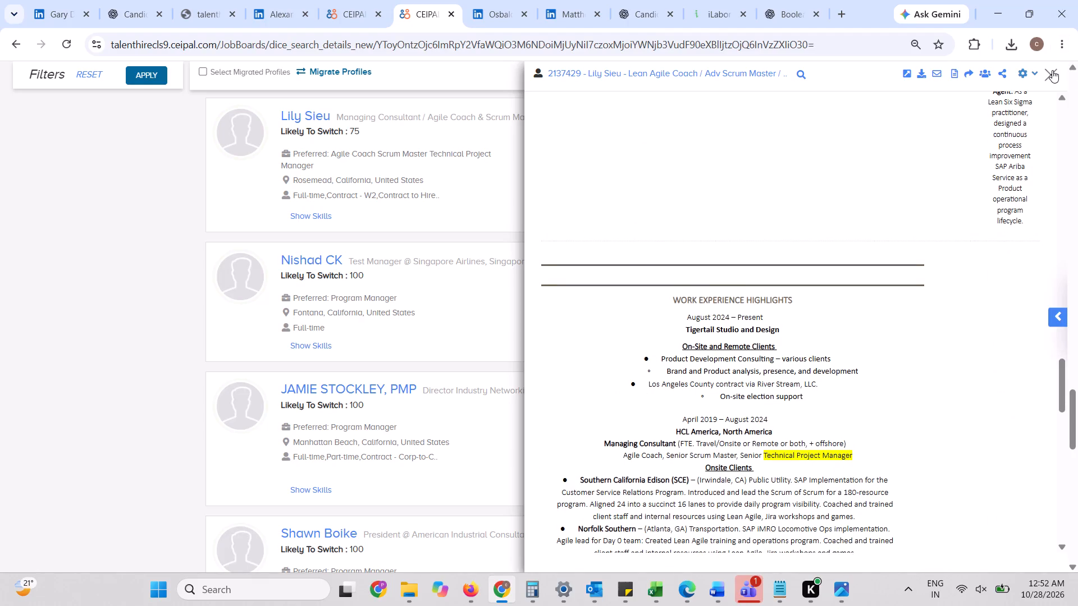
scroll(171, 322, "down", 2)
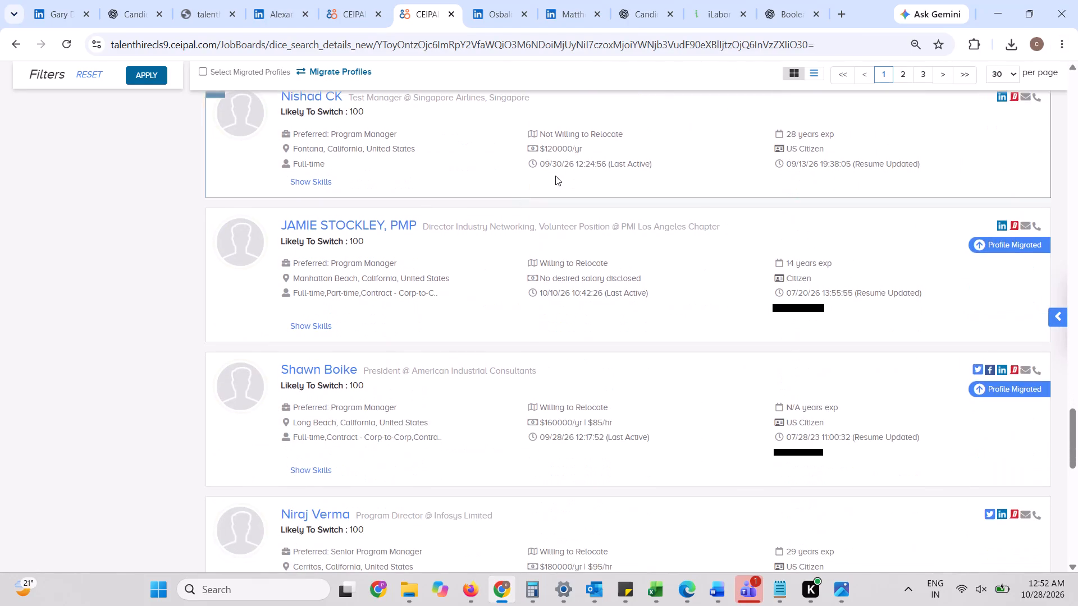
left_click(732, 227)
scroll(583, 270, "down", 1)
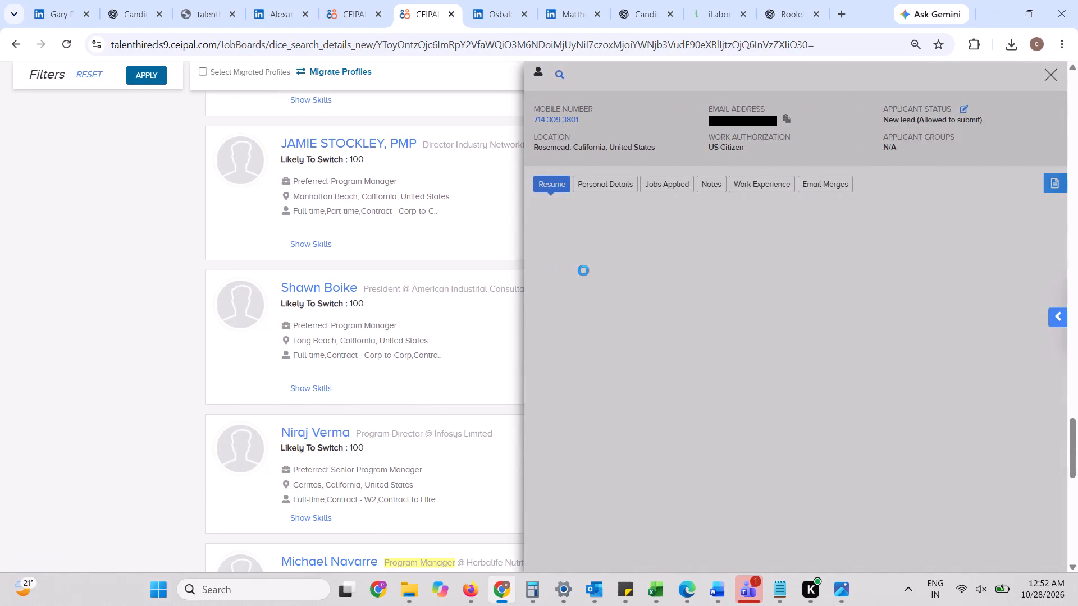
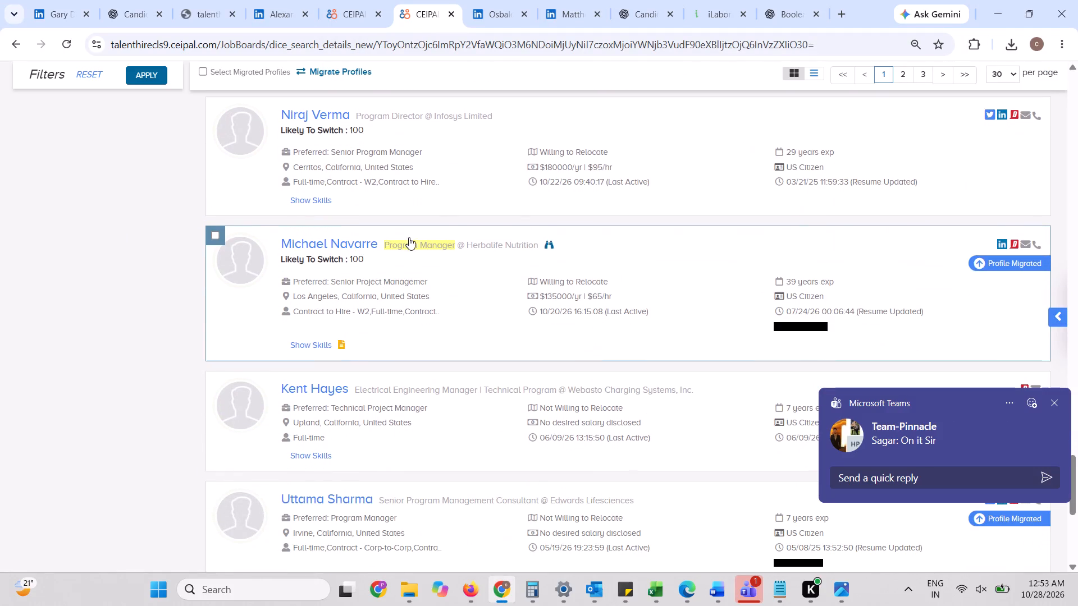
left_click(549, 243)
scroll(549, 243, "down", 1)
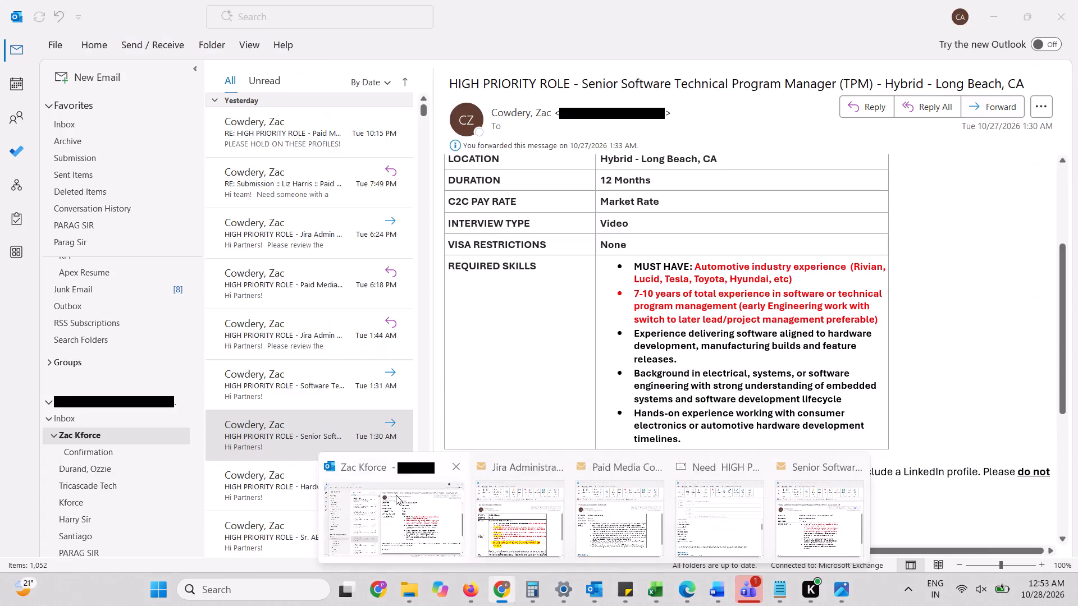
scroll(668, 293, "down", 2)
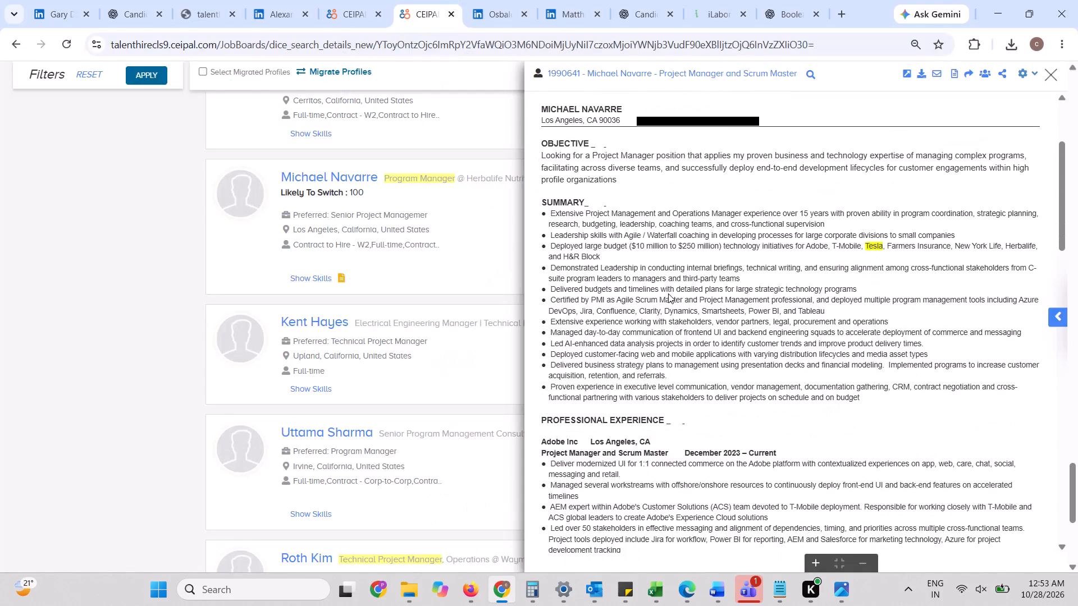
scroll(668, 293, "down", 4)
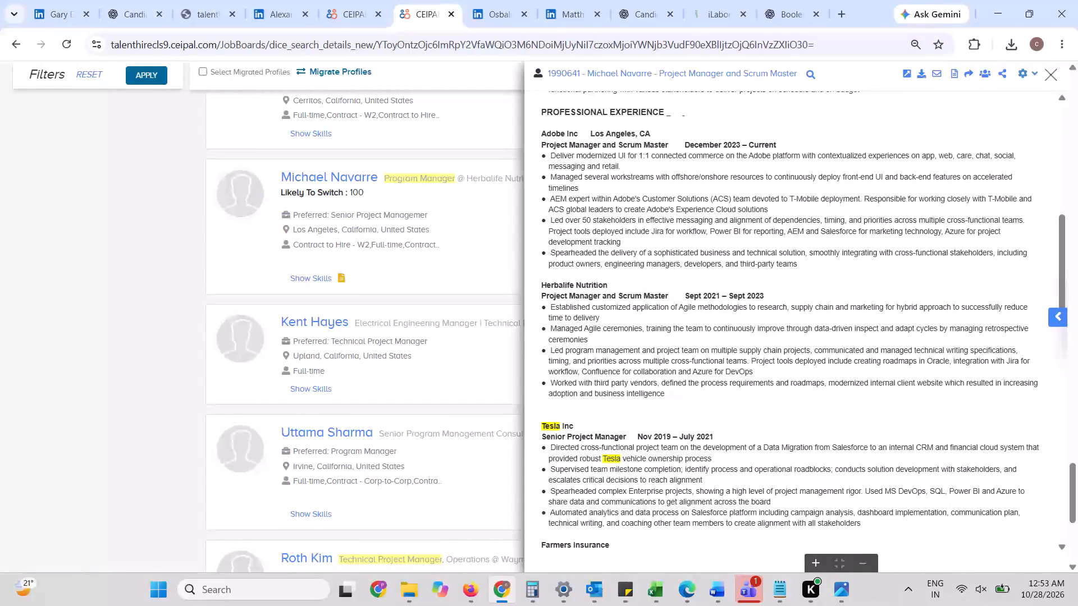
Copy the candidate's name from the top of the resume and search LinkedIn for it.
scroll(668, 293, "up", 9)
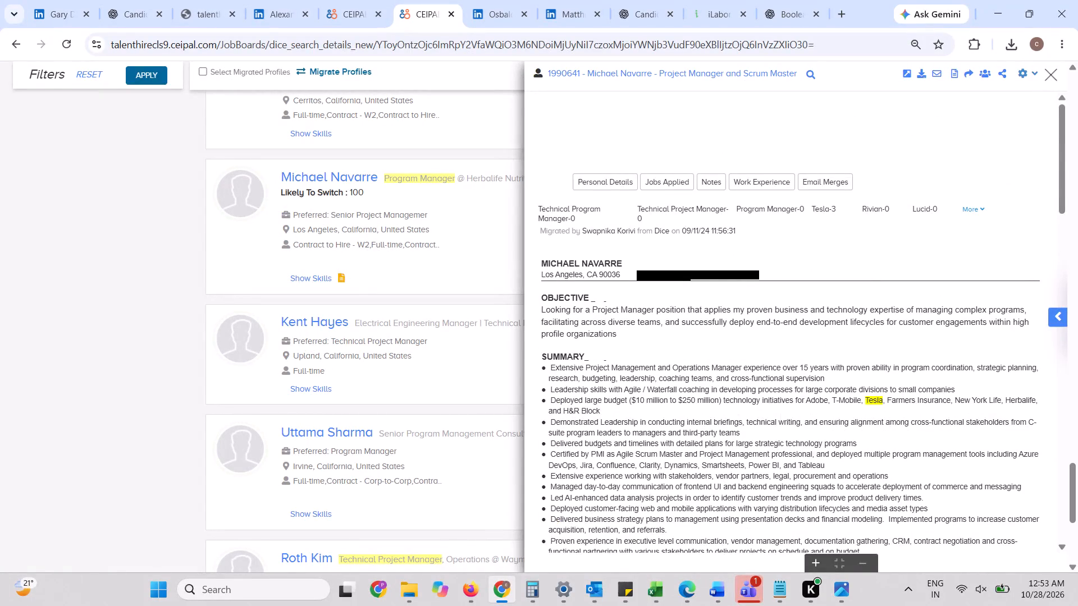
left_click_drag(541, 263, 623, 261)
key("ctrl+c")
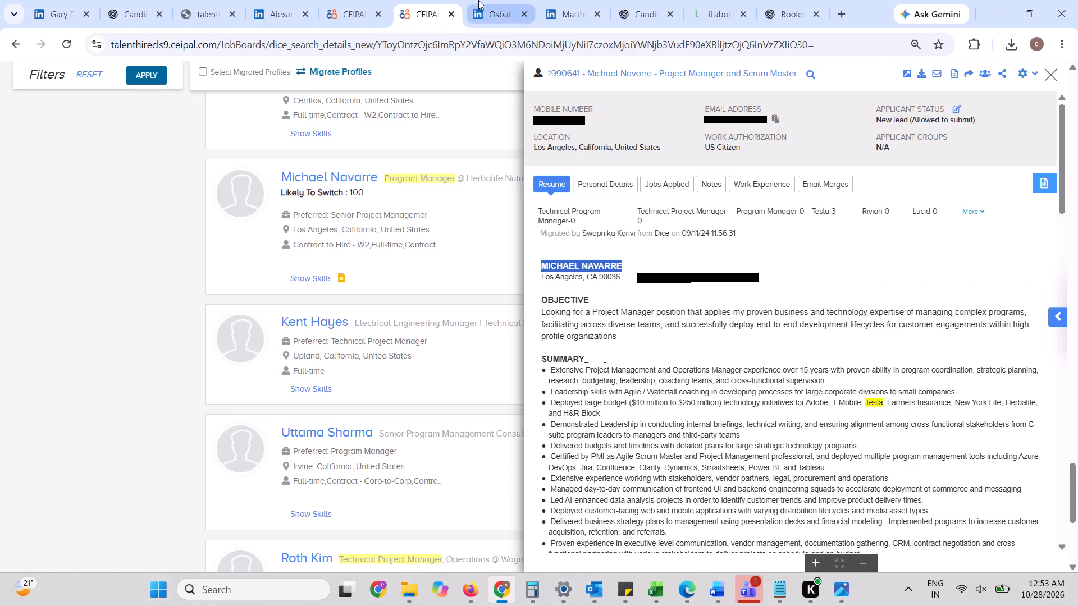
left_click(478, 0)
left_click(265, 86)
key("ctrl+v")
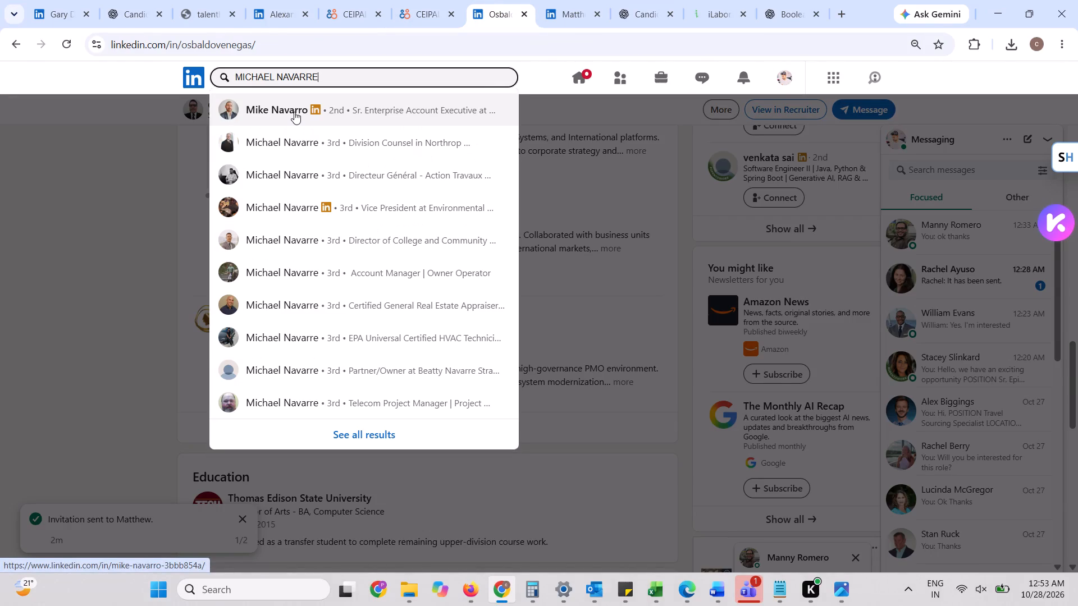
Return to the candidate's CEIPAL quick view and copy the email address from the contact details.
left_click(425, 0)
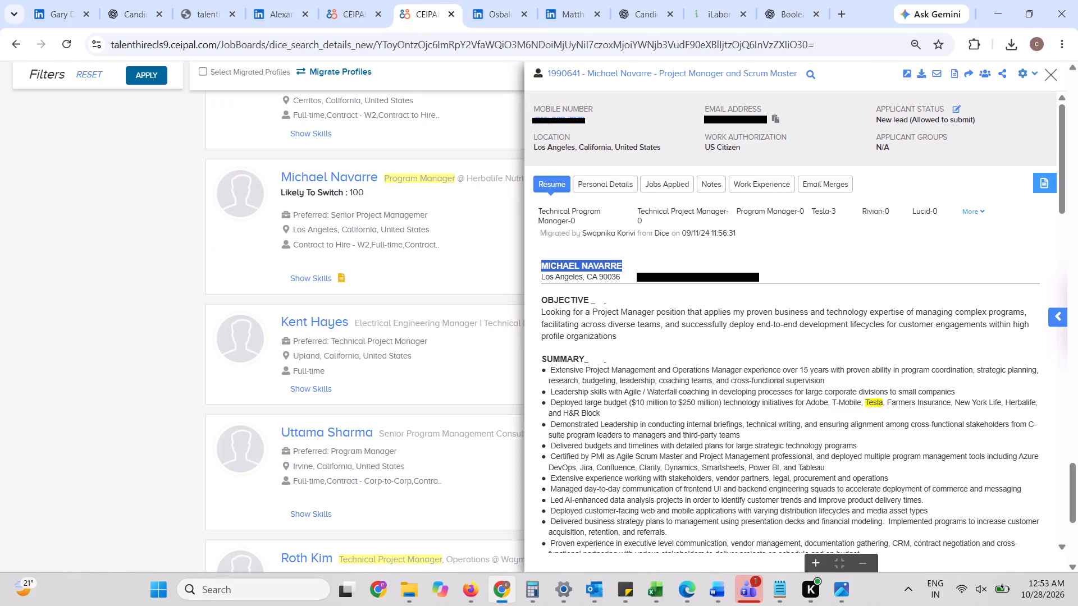
left_click(775, 118)
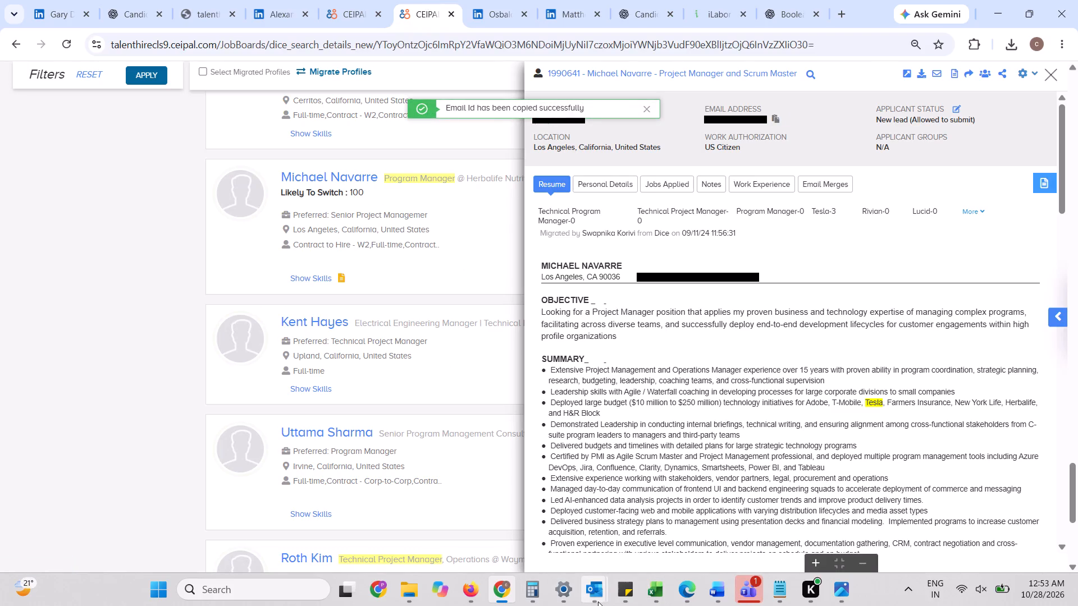